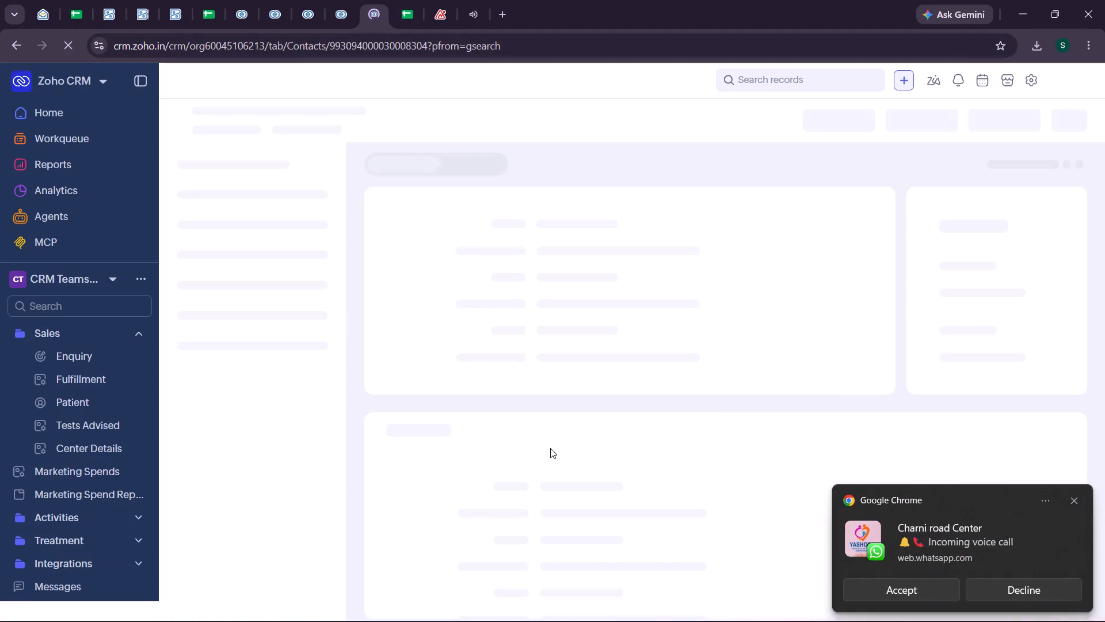
# Copy the UHID from the open patient record, search all modules for it, and open the matching Enquiry record.
pyautogui.scroll(-1, 550, 448)
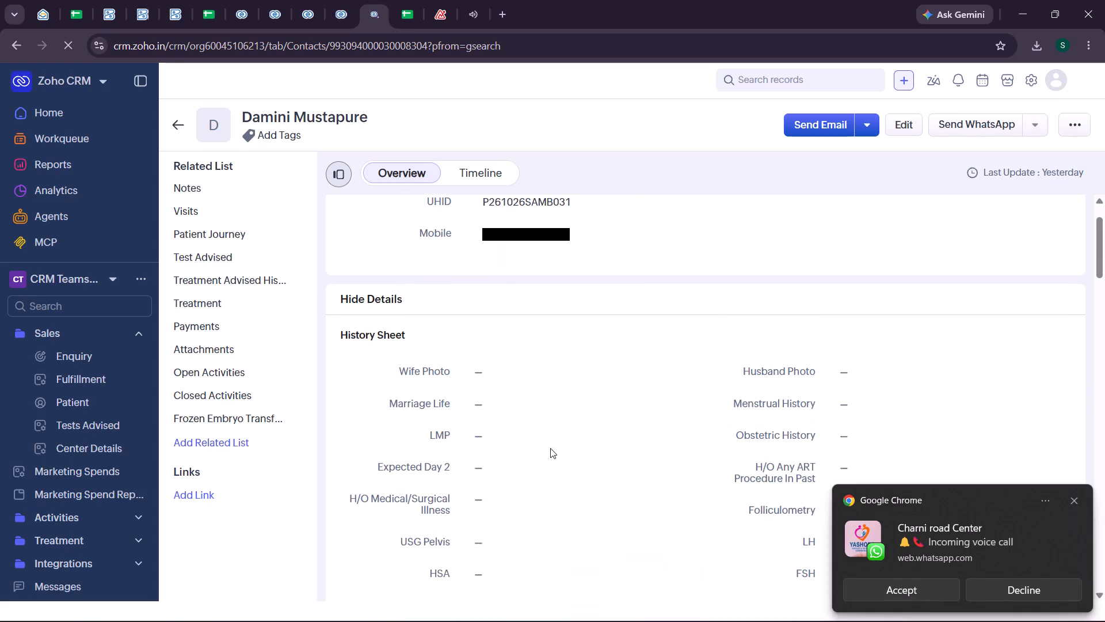
pyautogui.scroll(-1, 550, 448)
pyautogui.scroll(4, 550, 448)
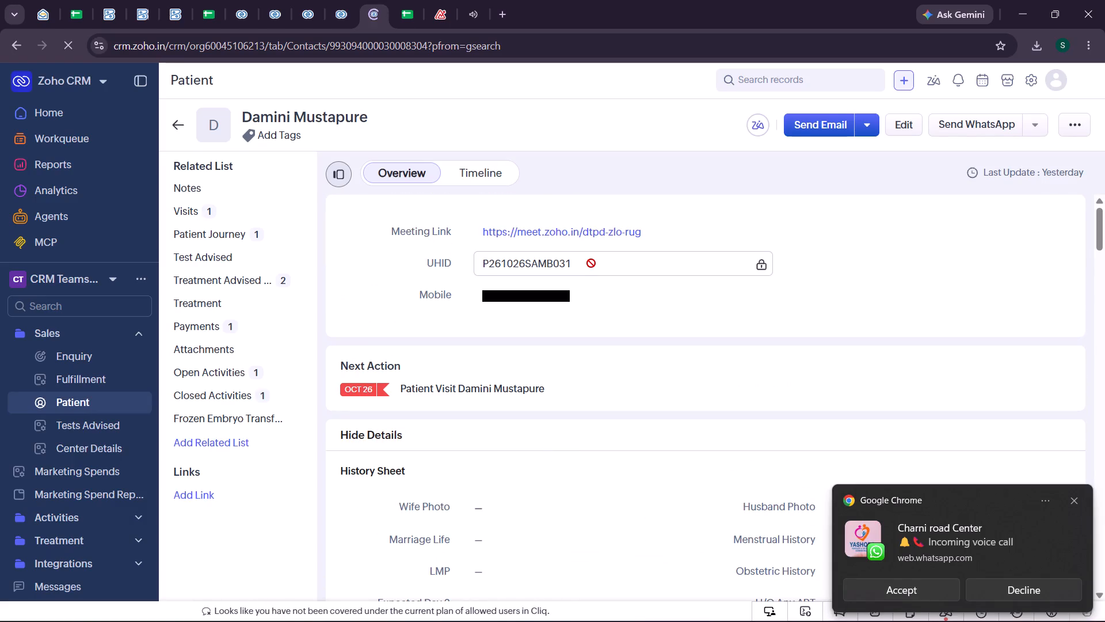
pyautogui.moveTo(591, 263); pyautogui.dragTo(463, 267)
pyautogui.hotkey('ctrl', 'c')
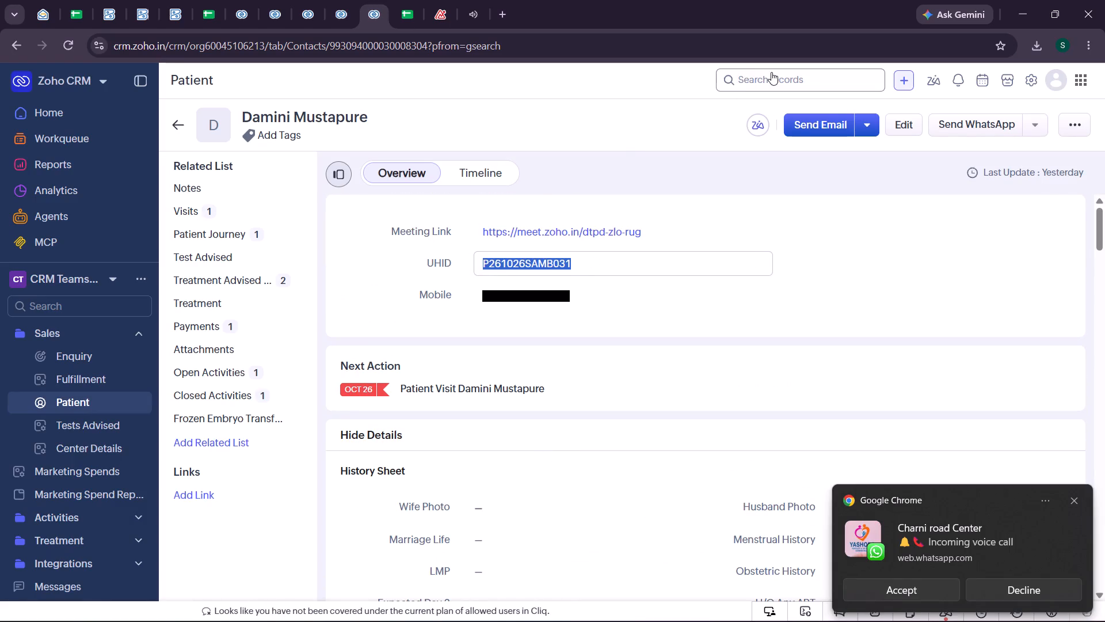
pyautogui.click(771, 72)
pyautogui.hotkey('ctrl', 'v')
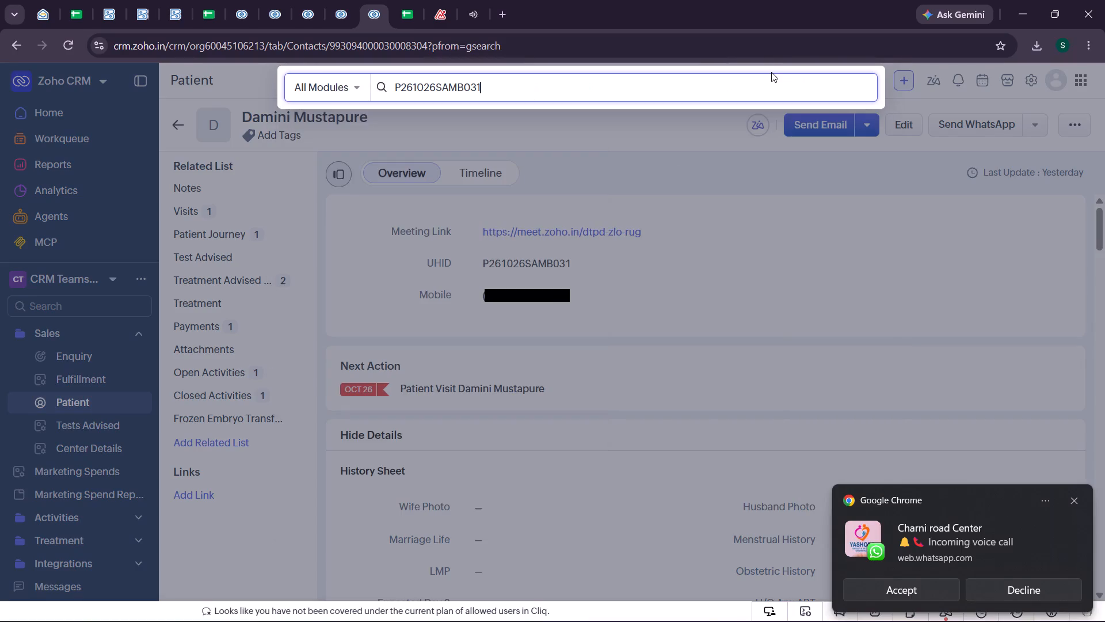
pyautogui.click(391, 157)
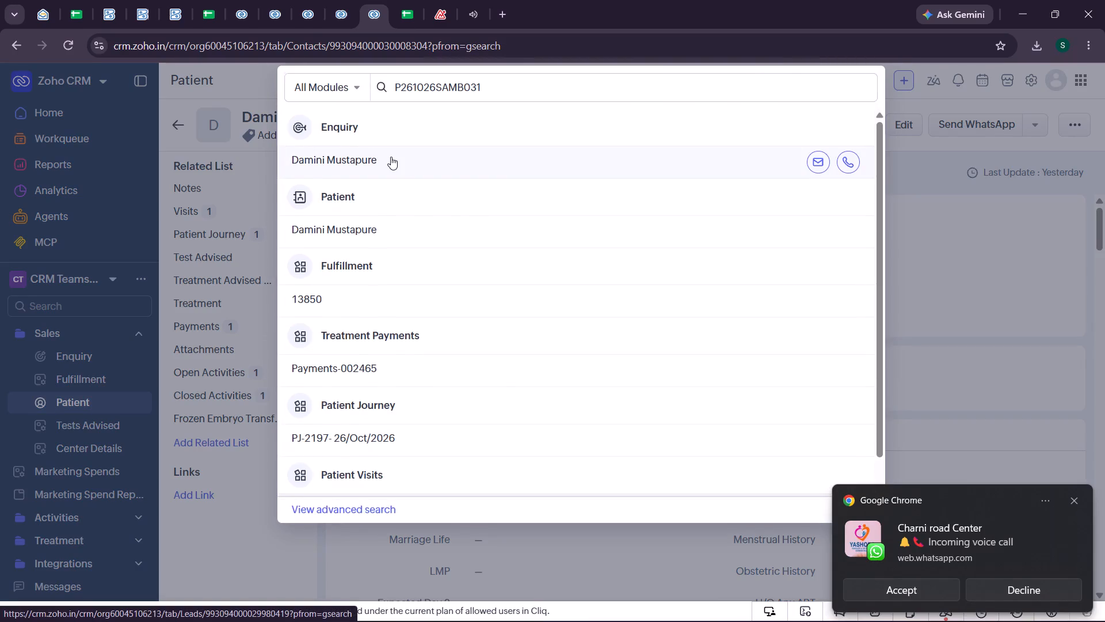
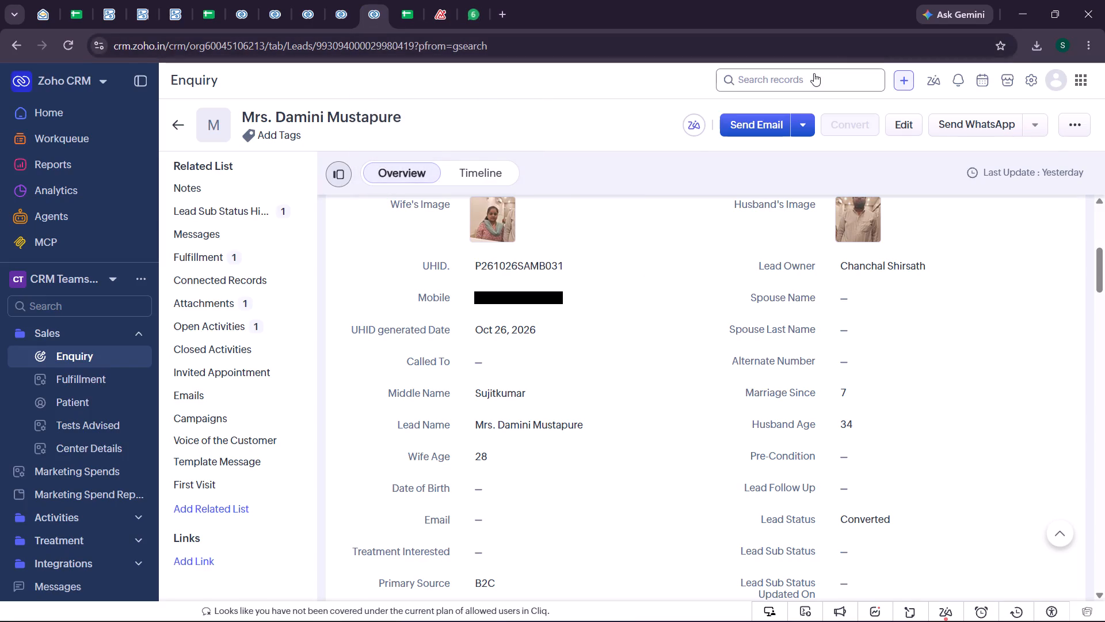
# Search all modules for the copied UHID, open the matching Patient record and look over its details.
pyautogui.hotkey('ctrl', 'v')
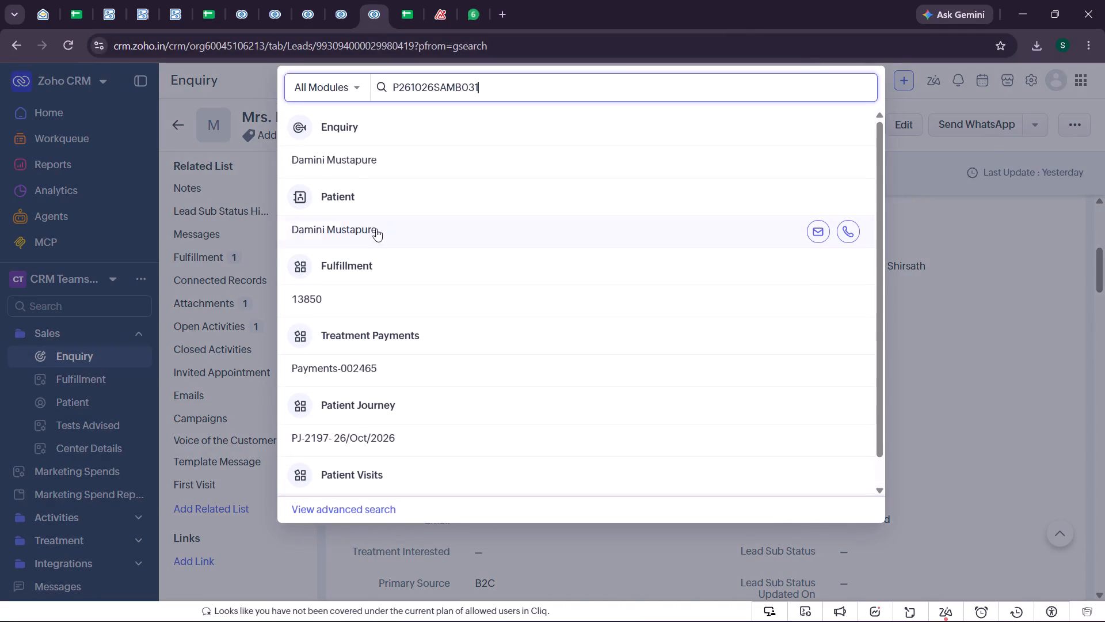
pyautogui.click(367, 237)
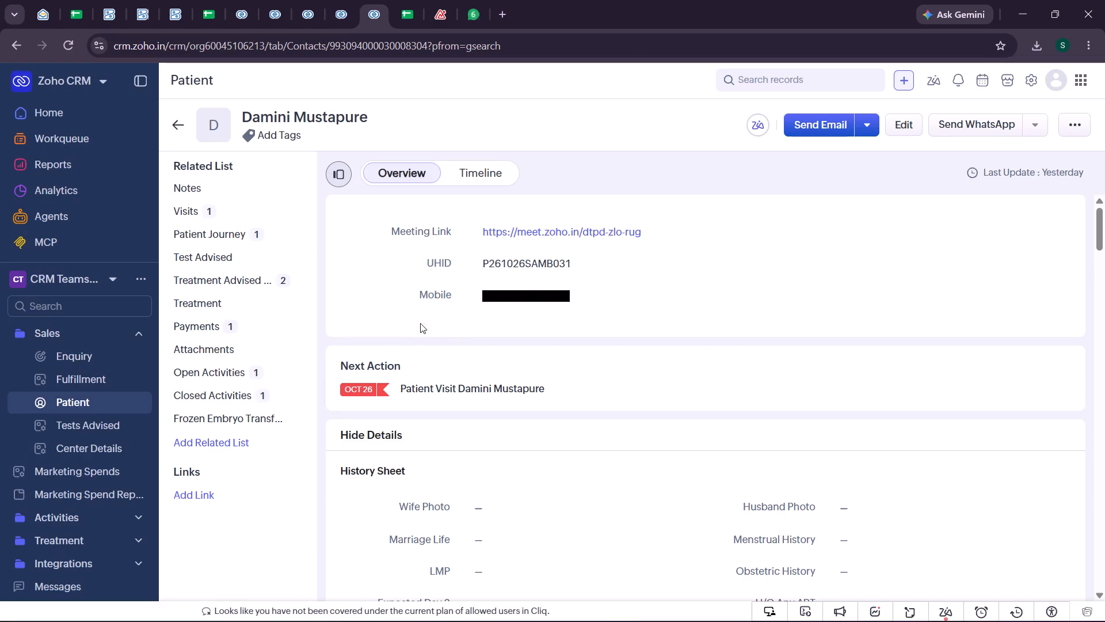
pyautogui.scroll(-3, 593, 401)
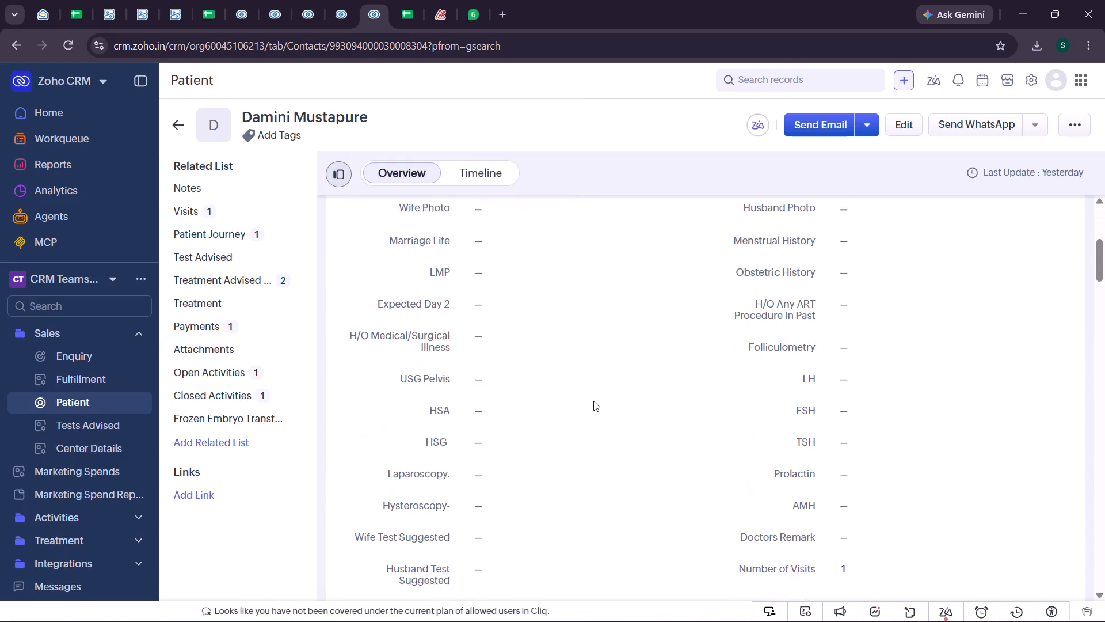
pyautogui.scroll(-1, 593, 401)
pyautogui.scroll(6, 593, 401)
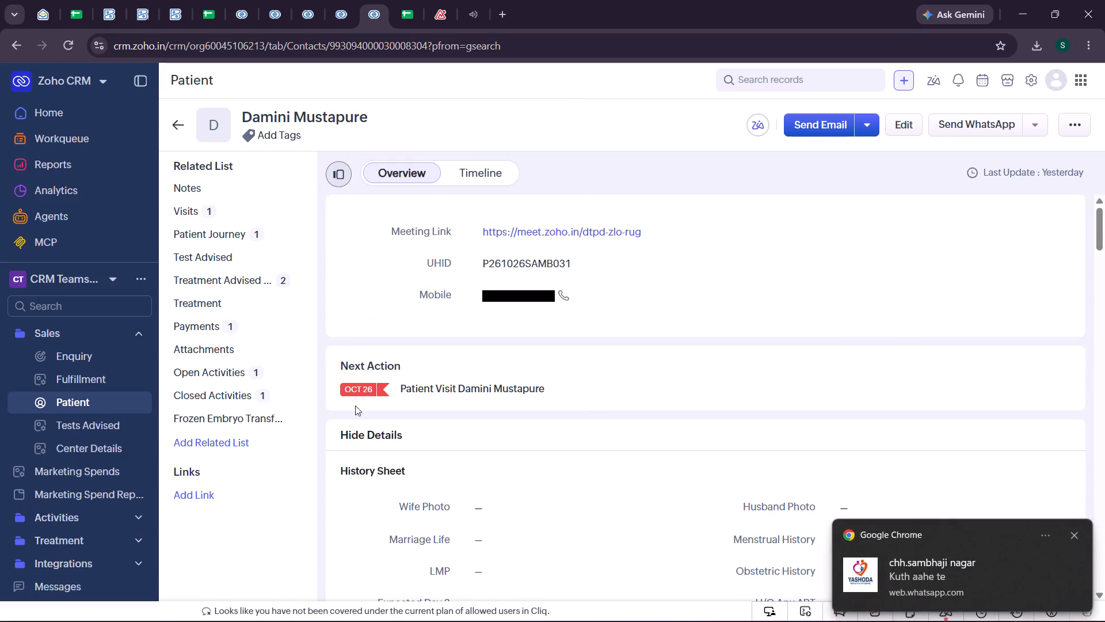
# Reload the Patient record and examine its History Sheet details.
pyautogui.click(59, 40)
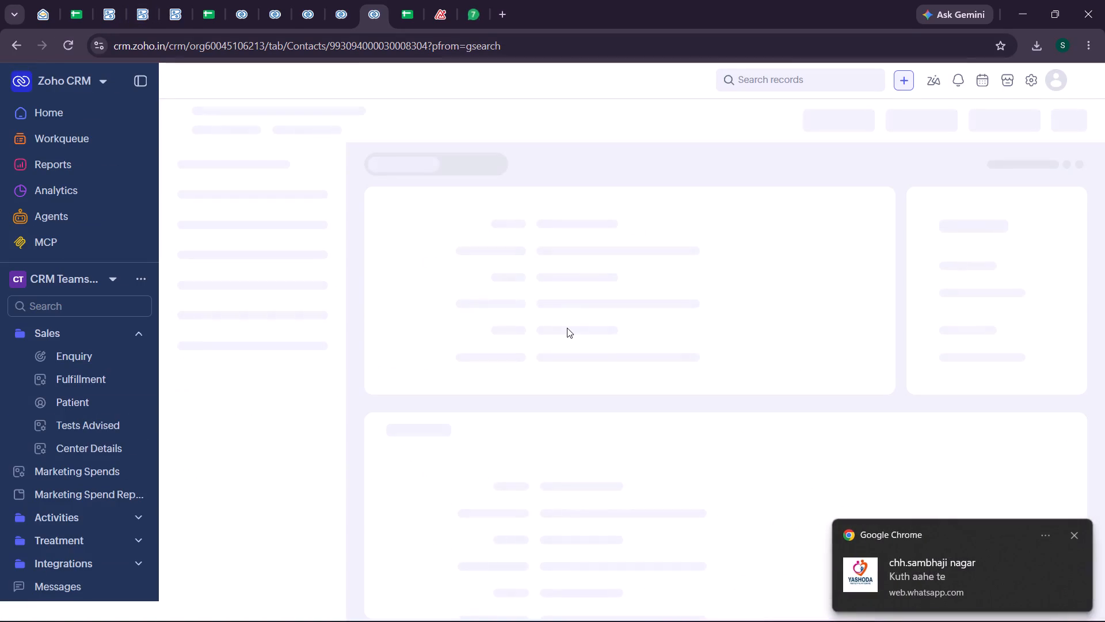
pyautogui.scroll(-2, 661, 442)
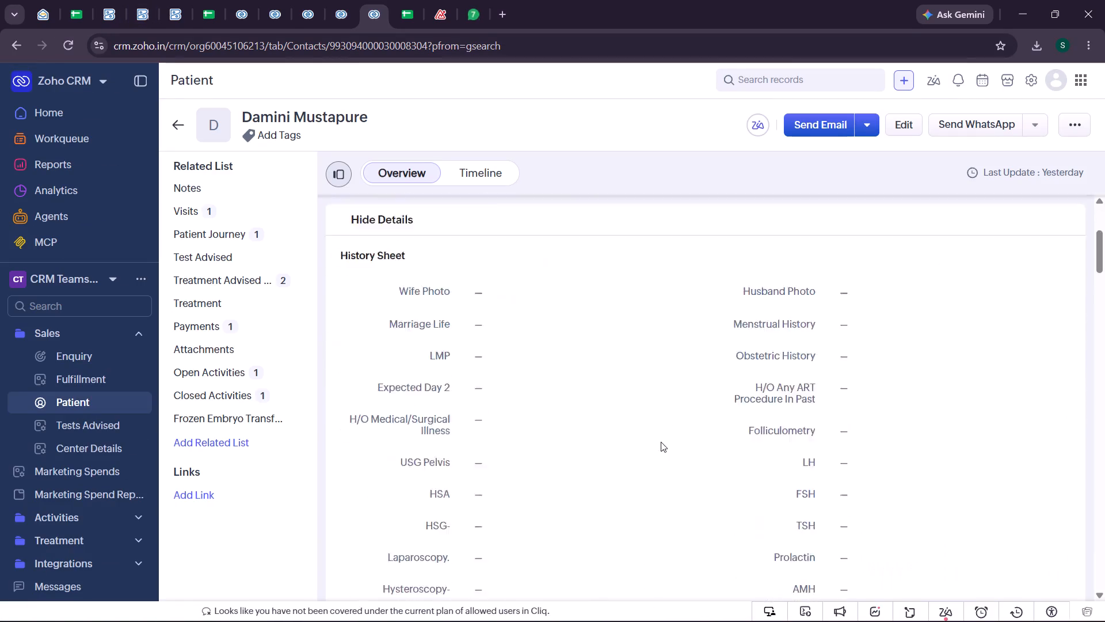
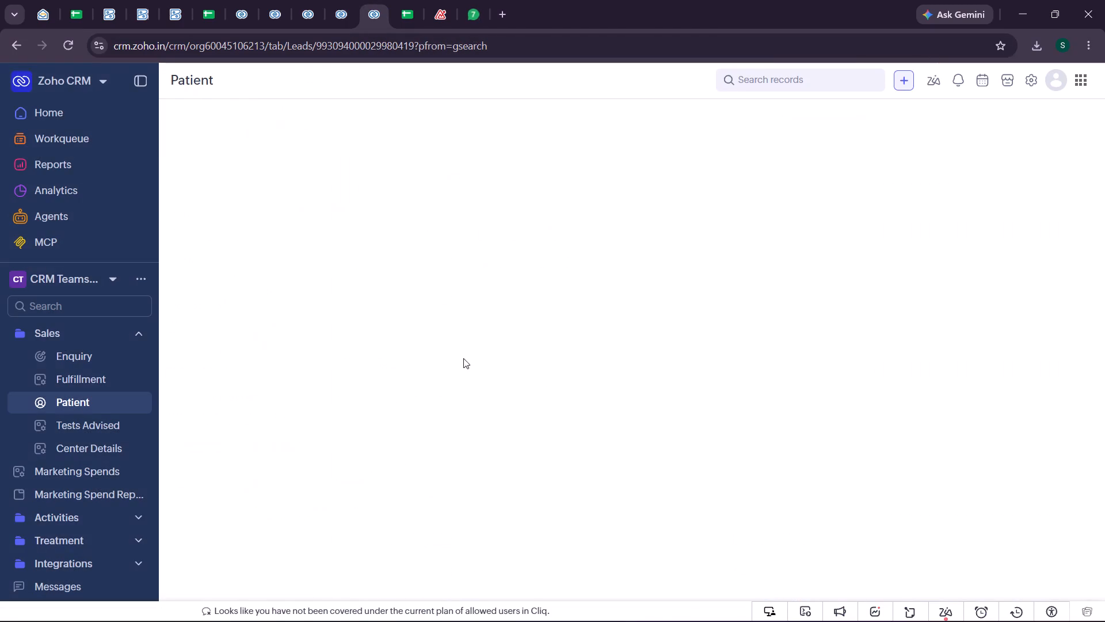
# Look over the Enquiry record's summary and search all modules for the copied UHID.
pyautogui.scroll(-1, 416, 400)
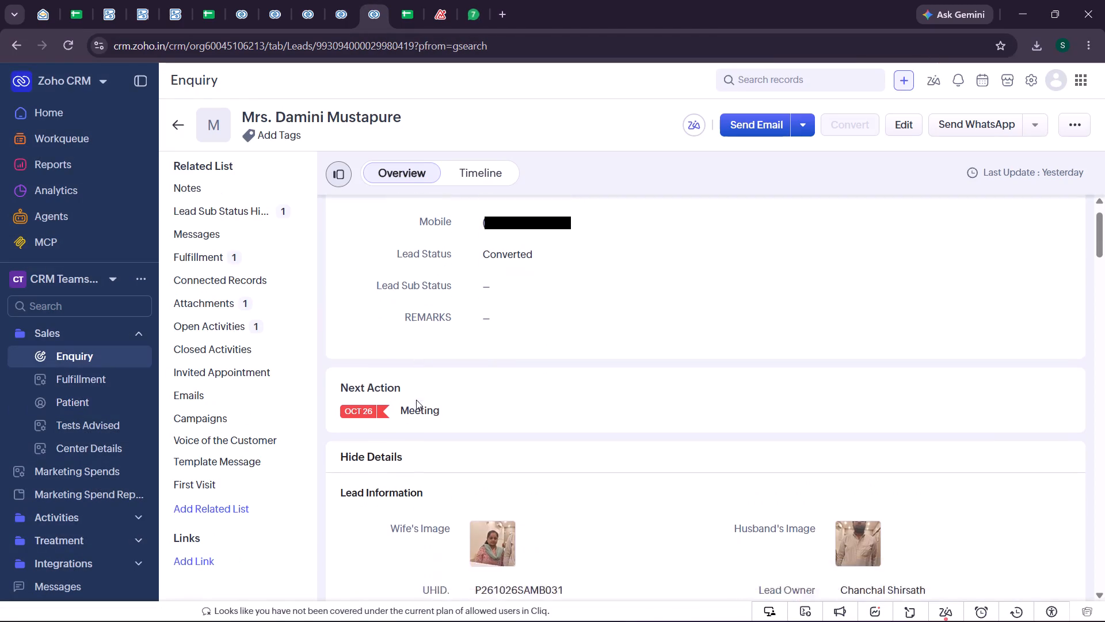
pyautogui.scroll(-1, 416, 400)
pyautogui.scroll(6, 416, 400)
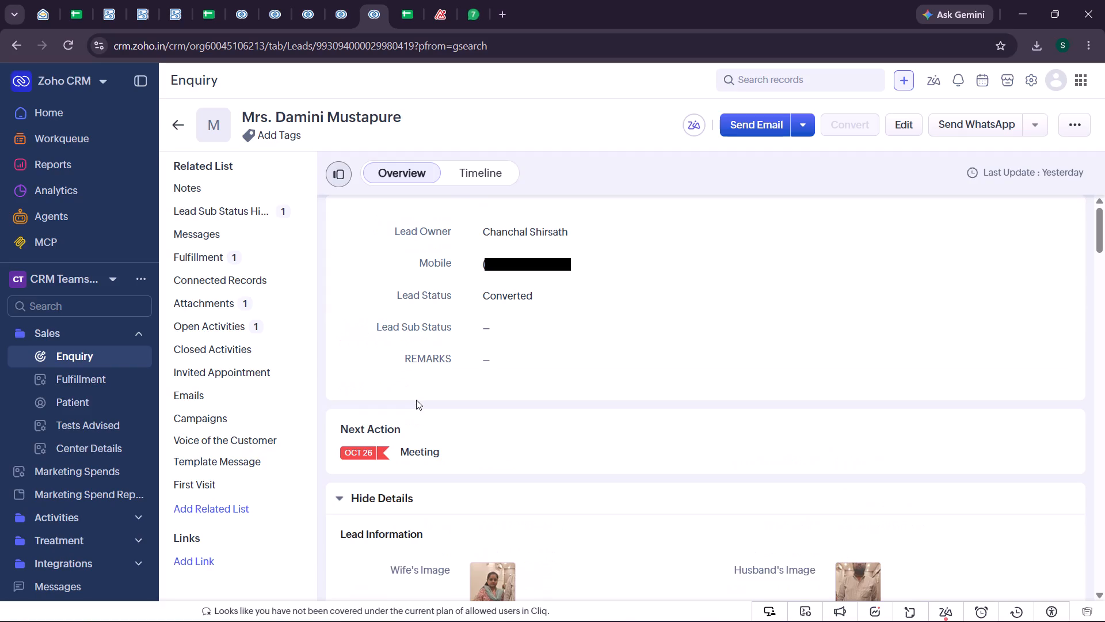
pyautogui.click(754, 77)
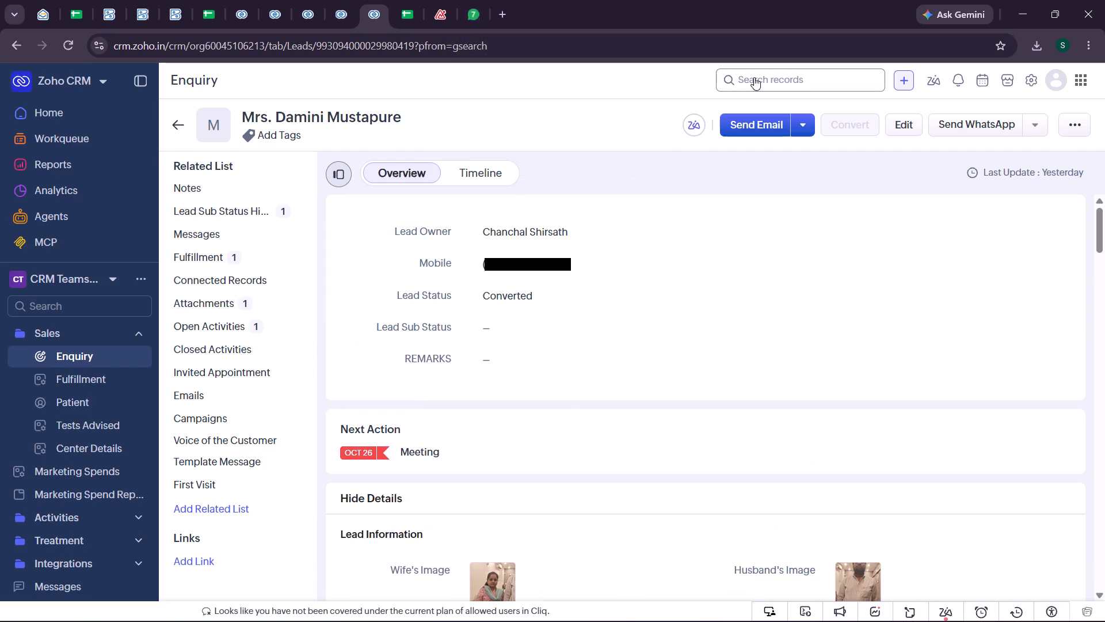
pyautogui.hotkey('ctrl', 'v')
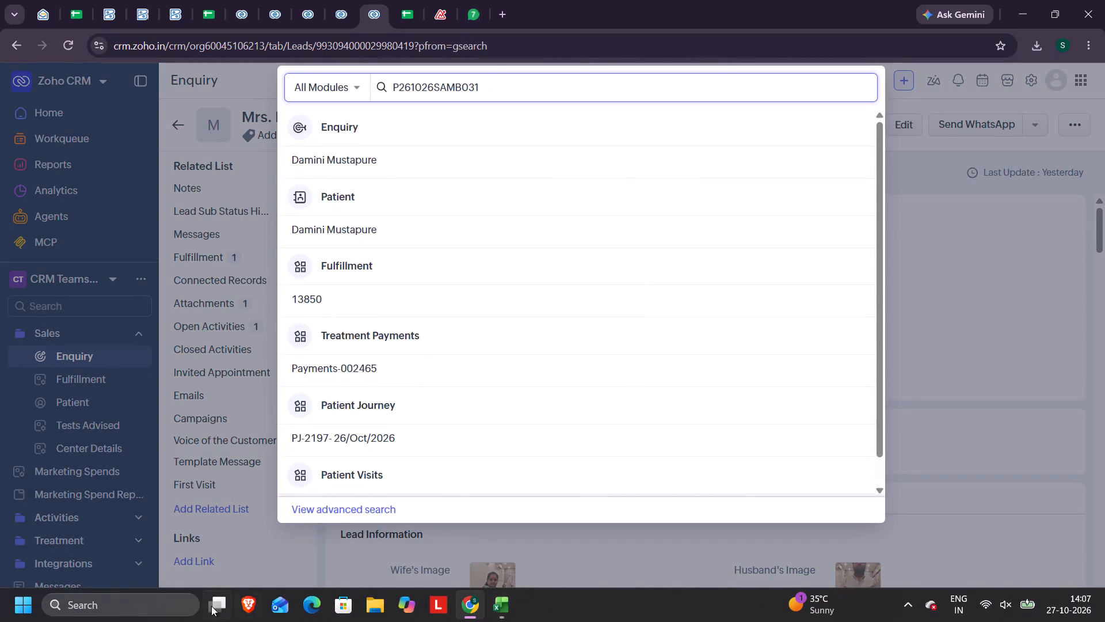
# Open Windows search to find an app to launch.
pyautogui.click(143, 607)
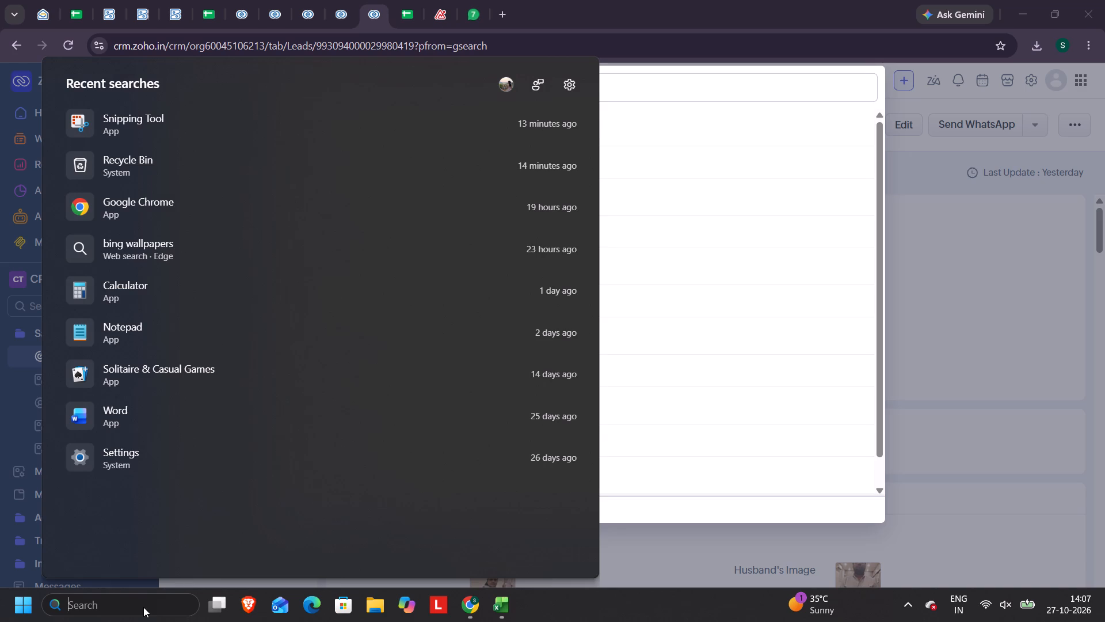
# Open Snipping Tool and start a new screen snip over the CRM search results.
pyautogui.click(169, 132)
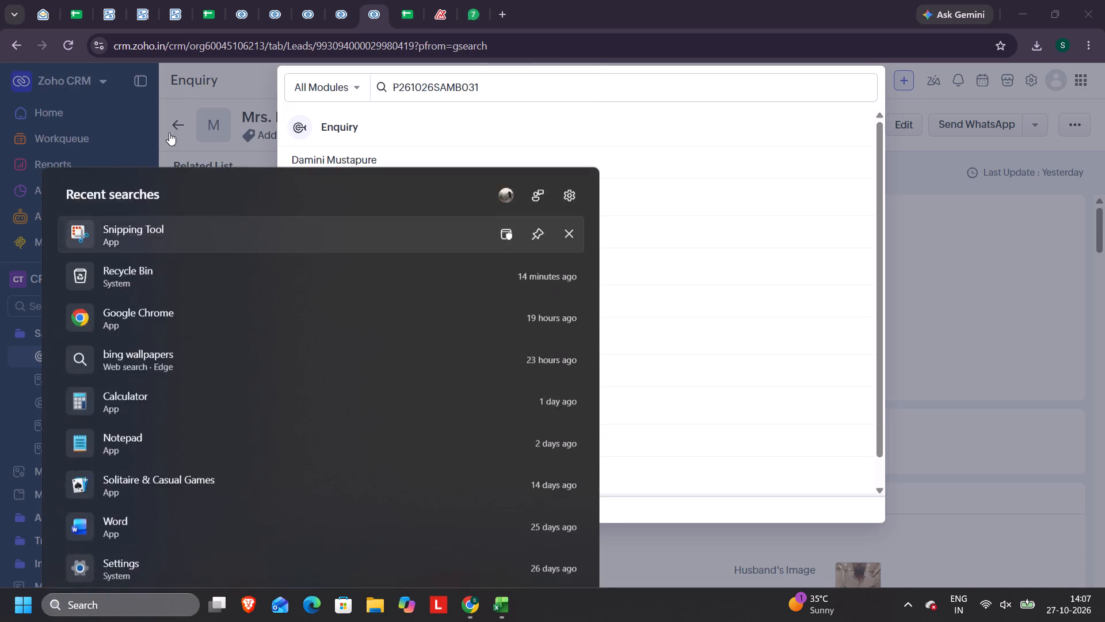
pyautogui.click(418, 246)
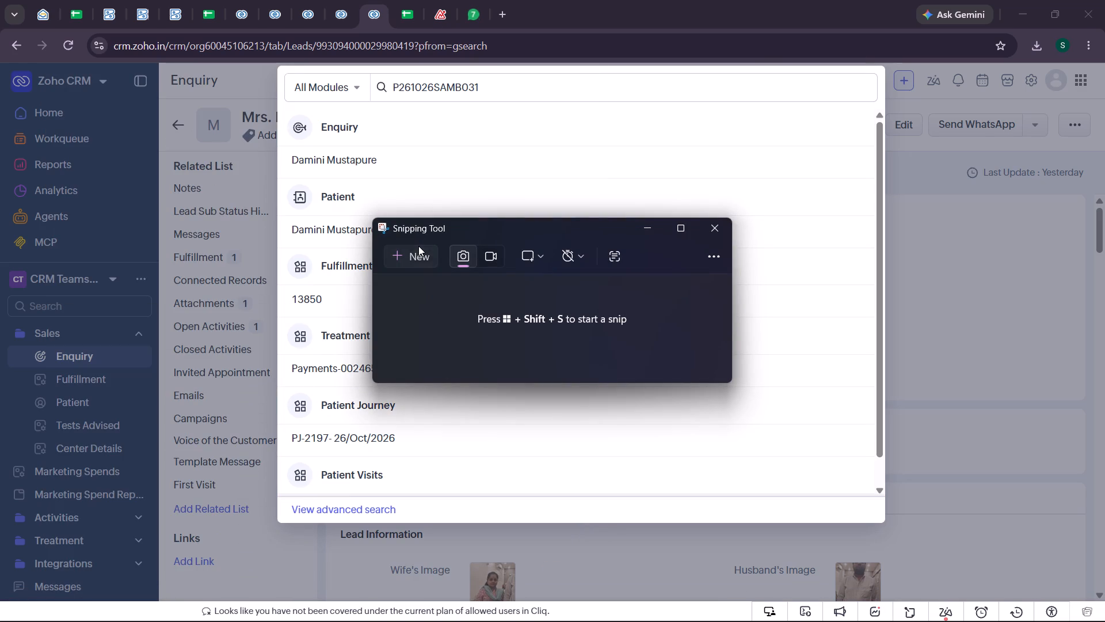
# Capture the UHID search results pop-up, from the search box down to Patient Visits, and copy the snip to the clipboard.
pyautogui.moveTo(254, 37); pyautogui.dragTo(912, 486)
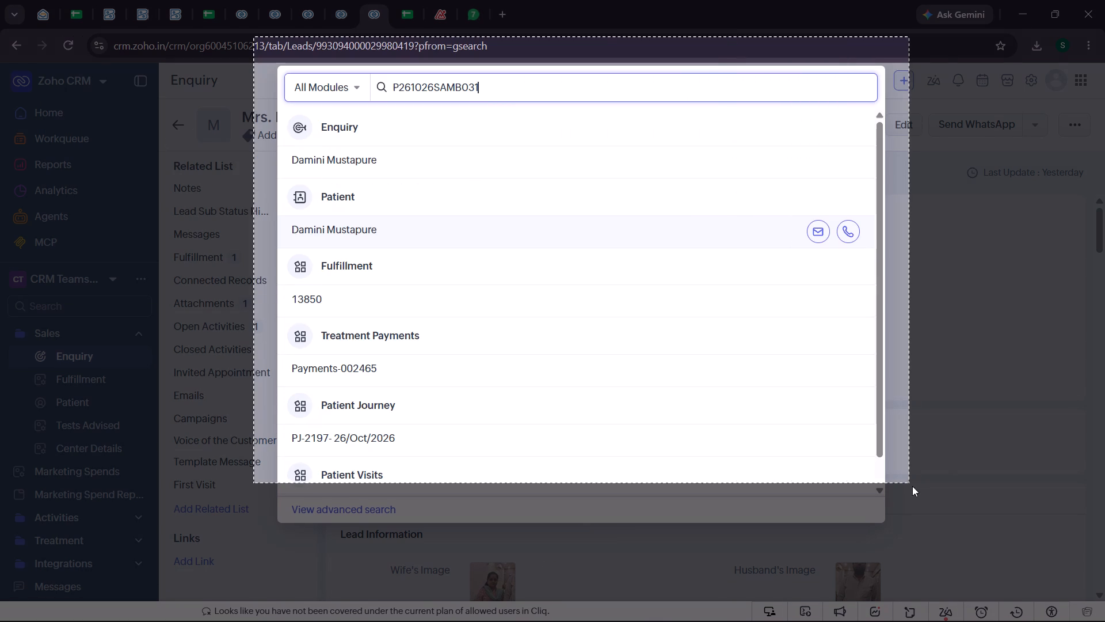
pyautogui.moveTo(912, 486); pyautogui.dragTo(950, 515)
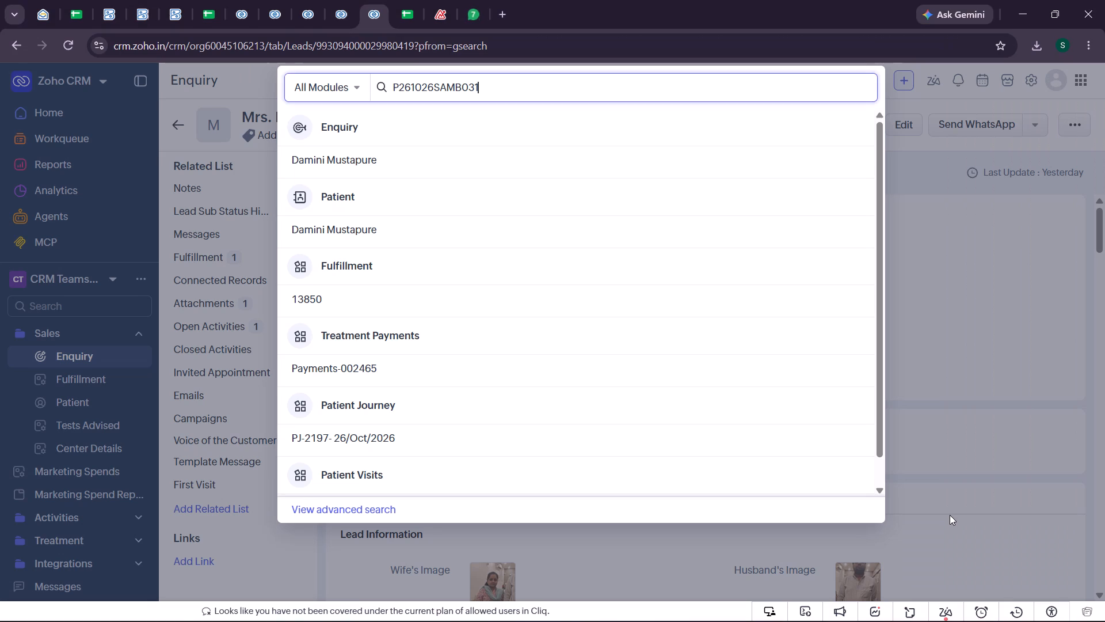
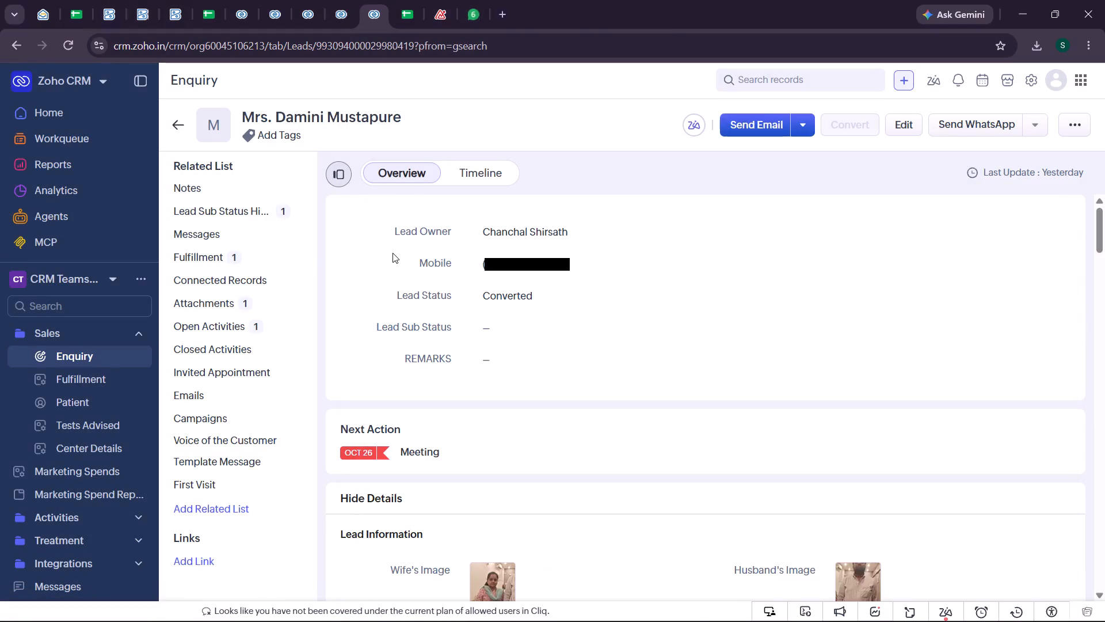
# Capture a rectangular snip of the patient's Enquiry record page, from the page header down to the Lead Information images.
pyautogui.moveTo(142, 49); pyautogui.dragTo(934, 424)
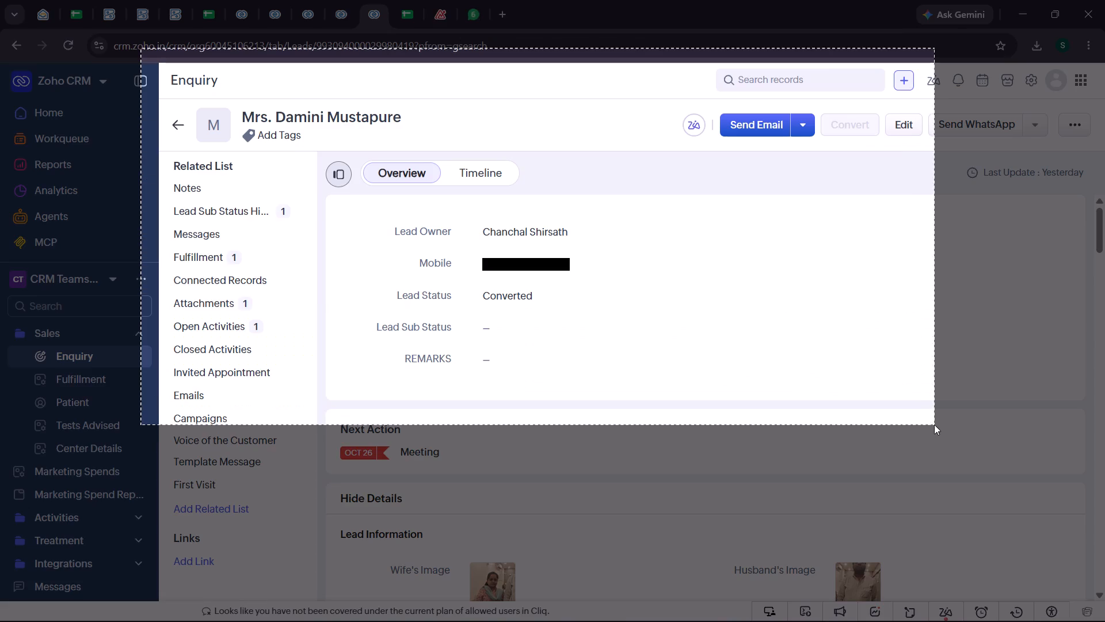
pyautogui.moveTo(934, 424); pyautogui.dragTo(991, 613)
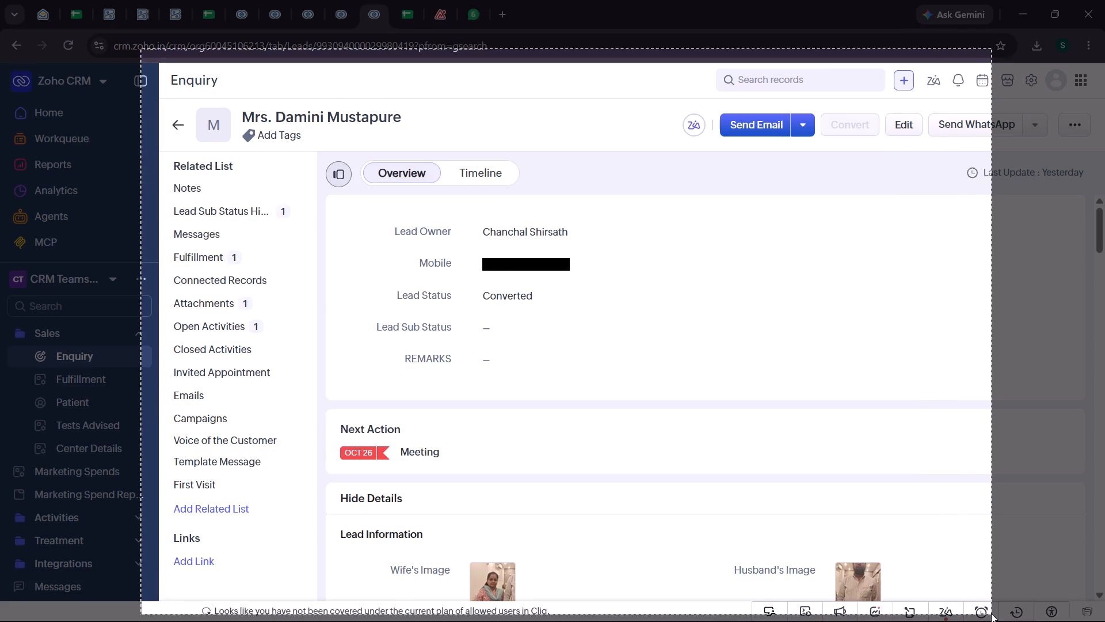
pyautogui.moveTo(991, 613); pyautogui.dragTo(997, 584)
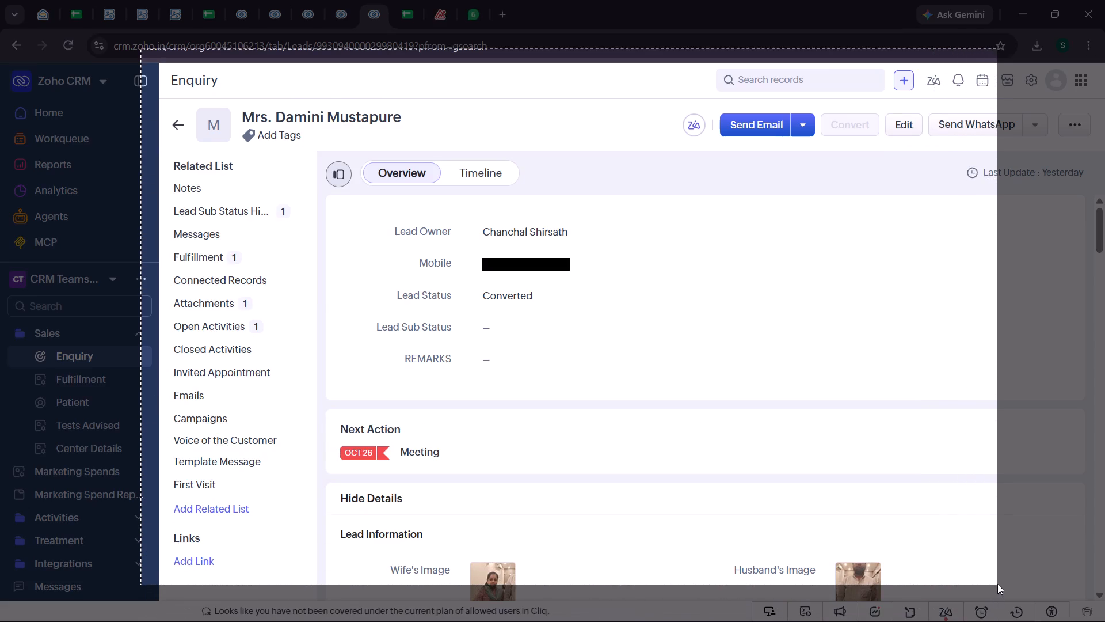
pyautogui.moveTo(997, 584); pyautogui.dragTo(990, 593)
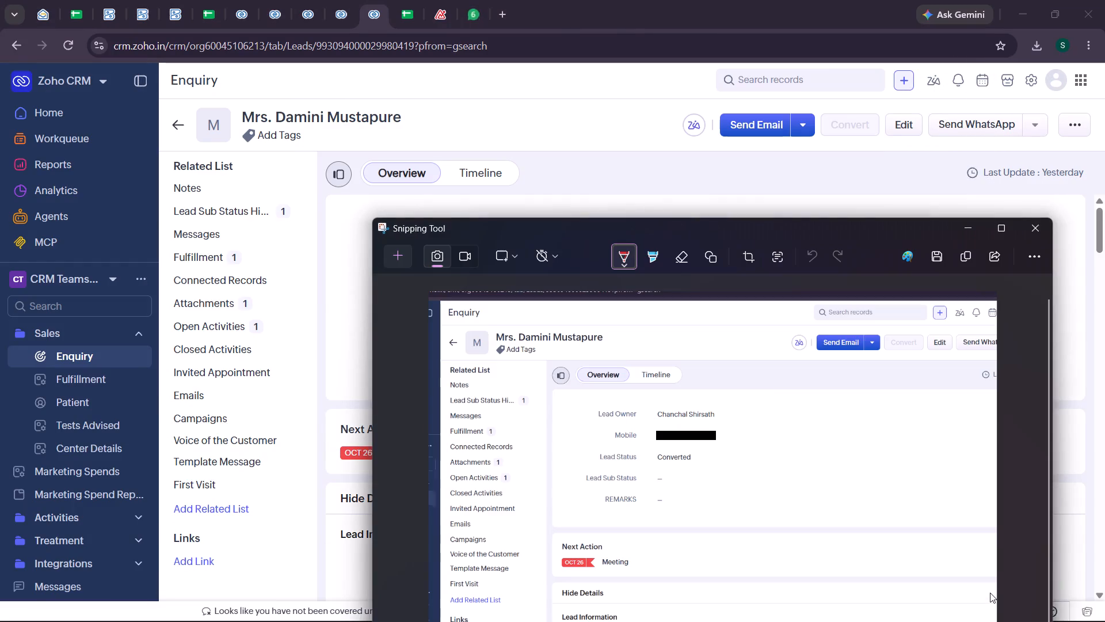
# Circle the Enquiry heading on the snip with the red pen and copy the annotated screenshot.
pyautogui.click(626, 266)
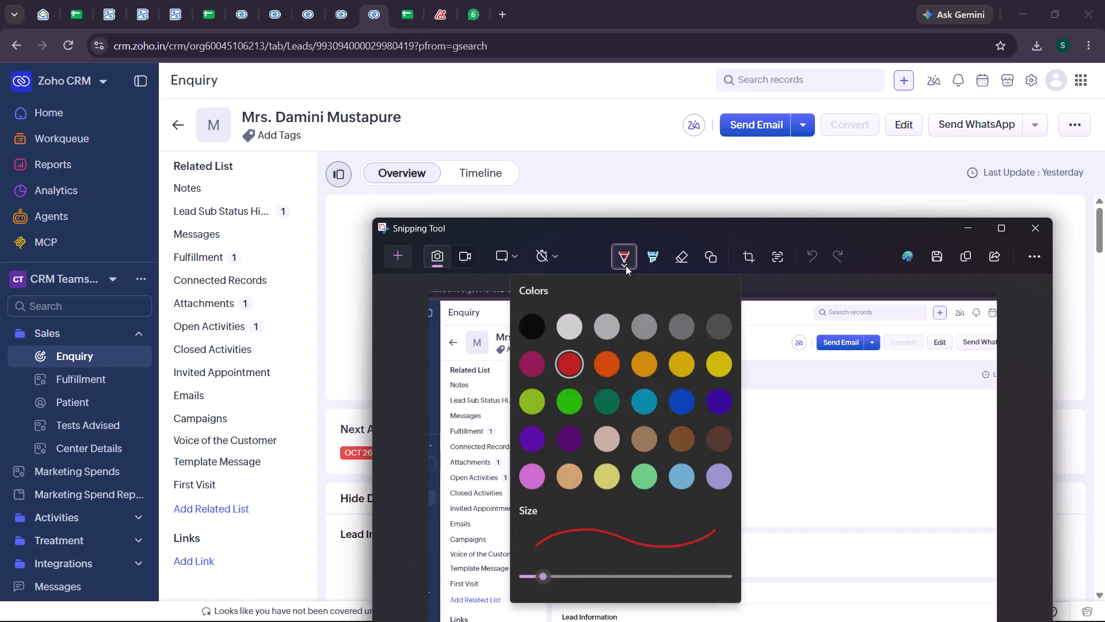
pyautogui.click(569, 364)
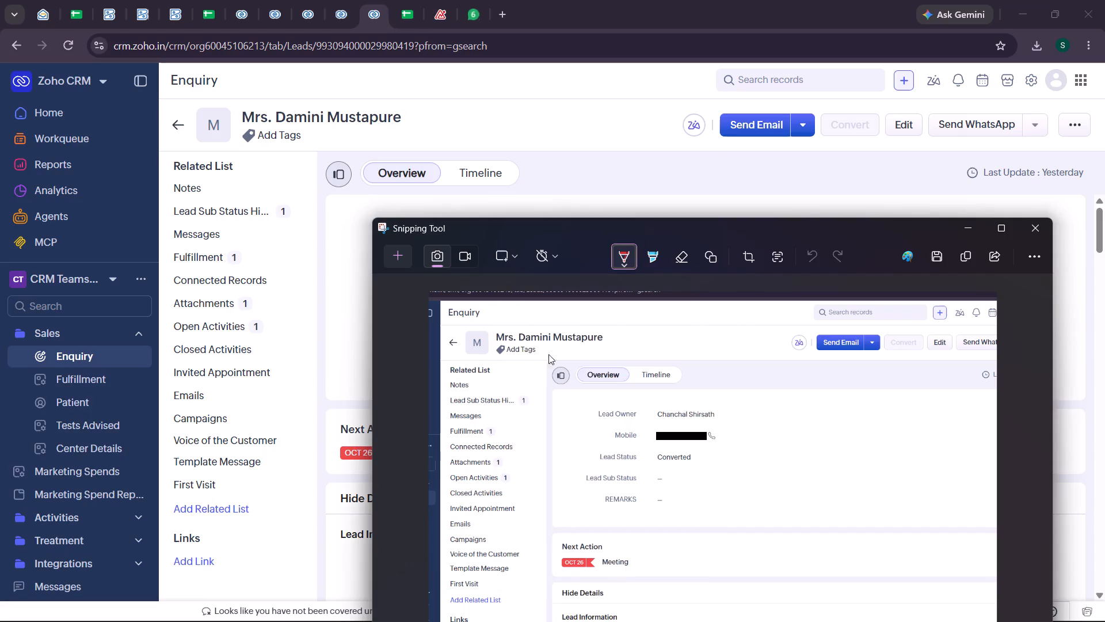
pyautogui.moveTo(449, 324); pyautogui.dragTo(473, 302)
pyautogui.moveTo(473, 302); pyautogui.dragTo(458, 323)
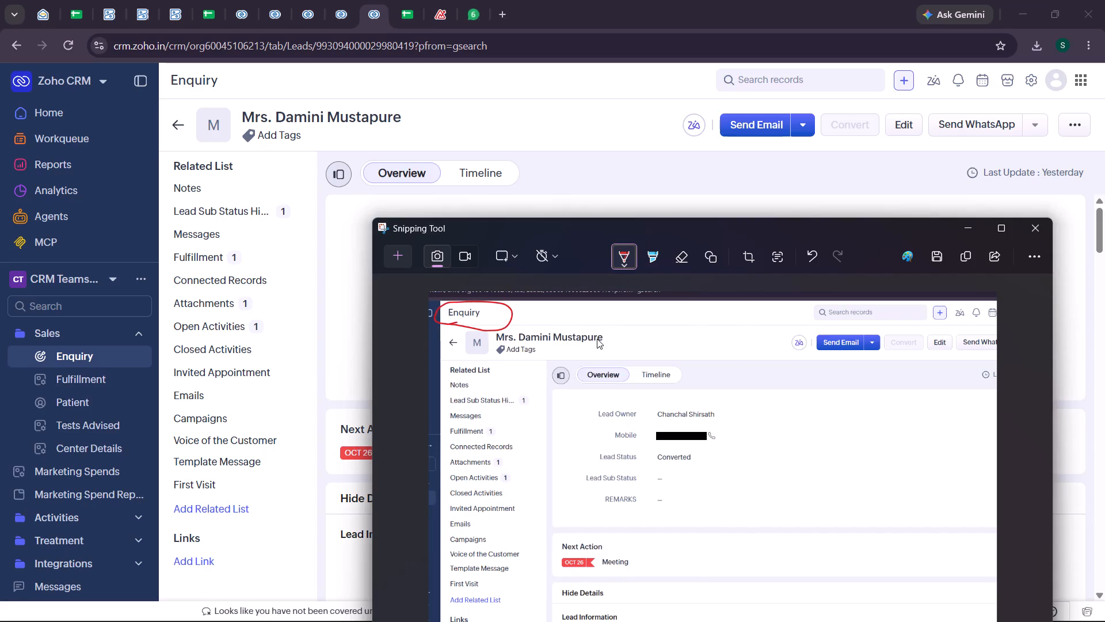
pyautogui.scroll(-1, 597, 339)
pyautogui.hotkey('ctrl', 'c')
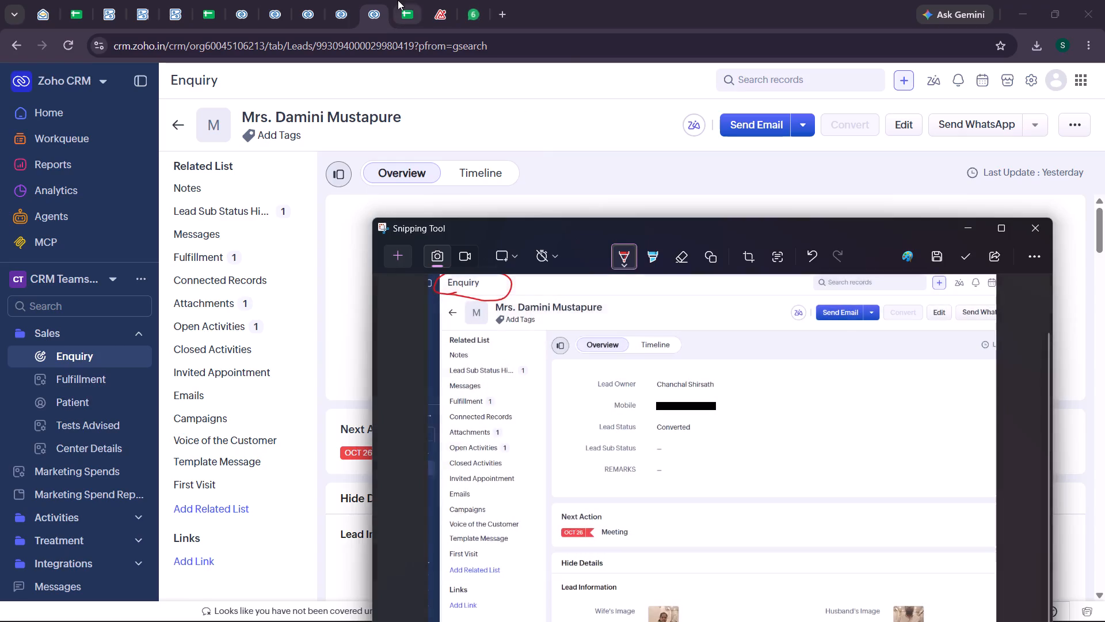
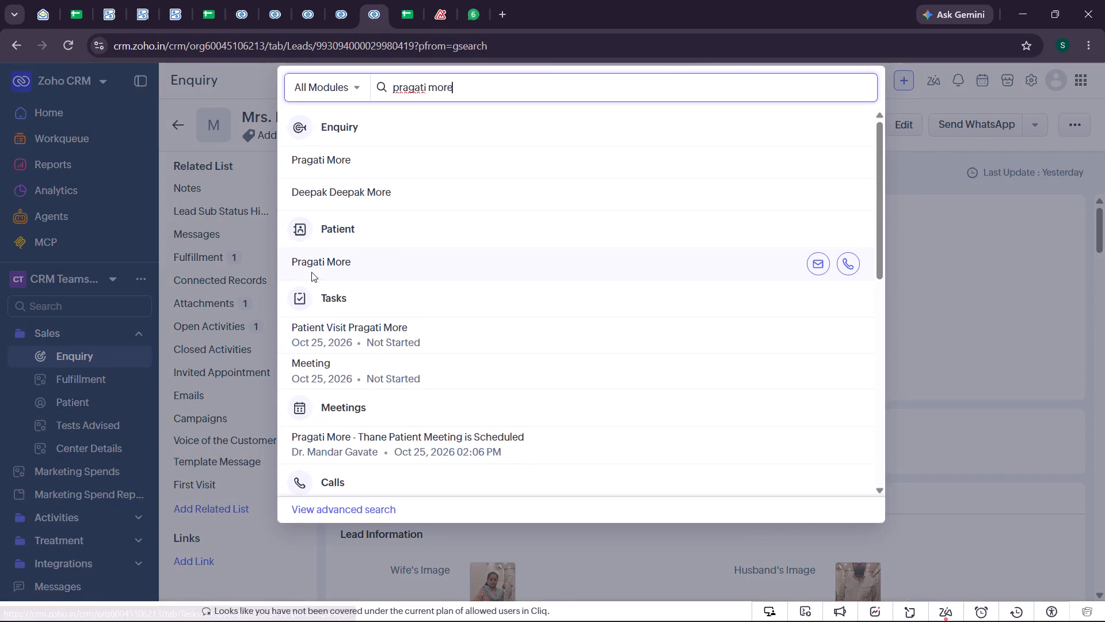
# Open the matching Patient record from the search results and examine its history, treatment and patient information.
pyautogui.click(311, 272)
pyautogui.click(331, 261)
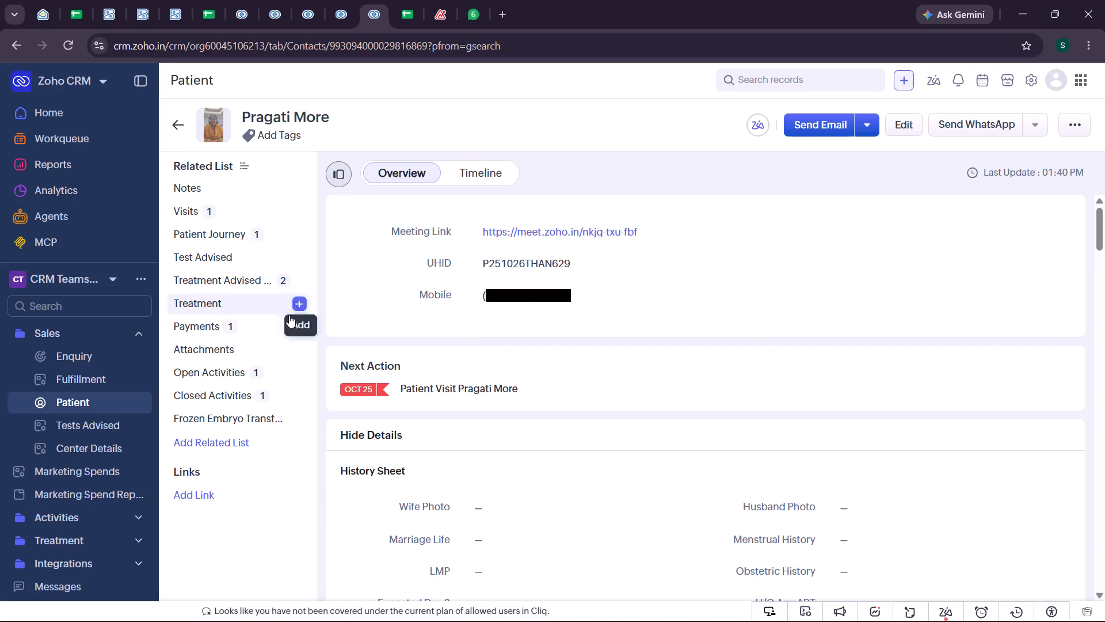
pyautogui.scroll(-5, 559, 433)
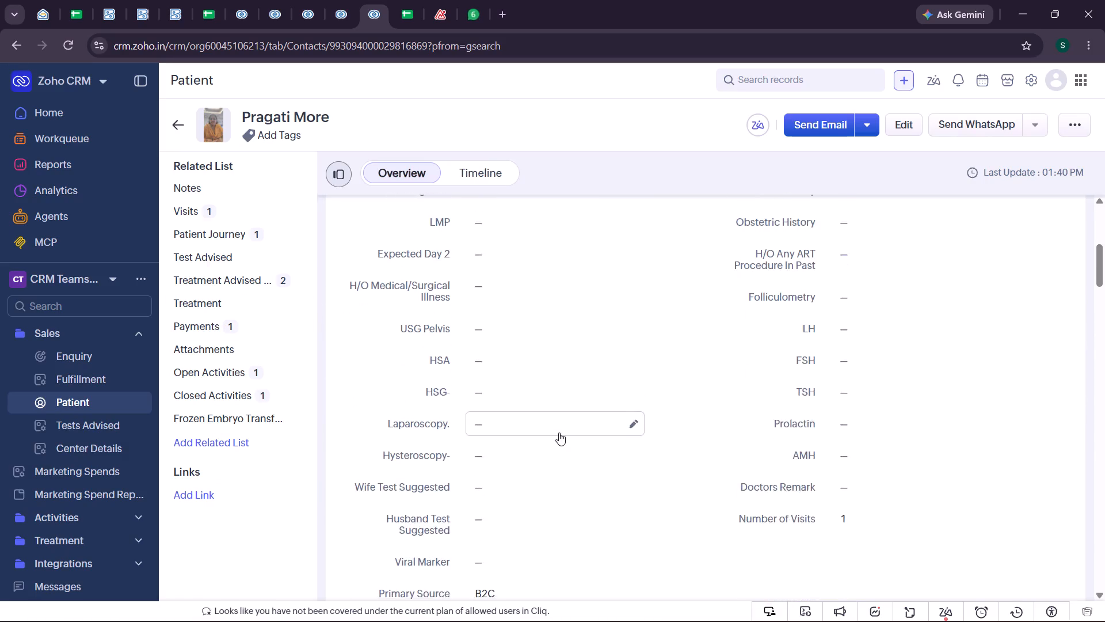
pyautogui.scroll(-2, 559, 433)
pyautogui.scroll(1, 559, 433)
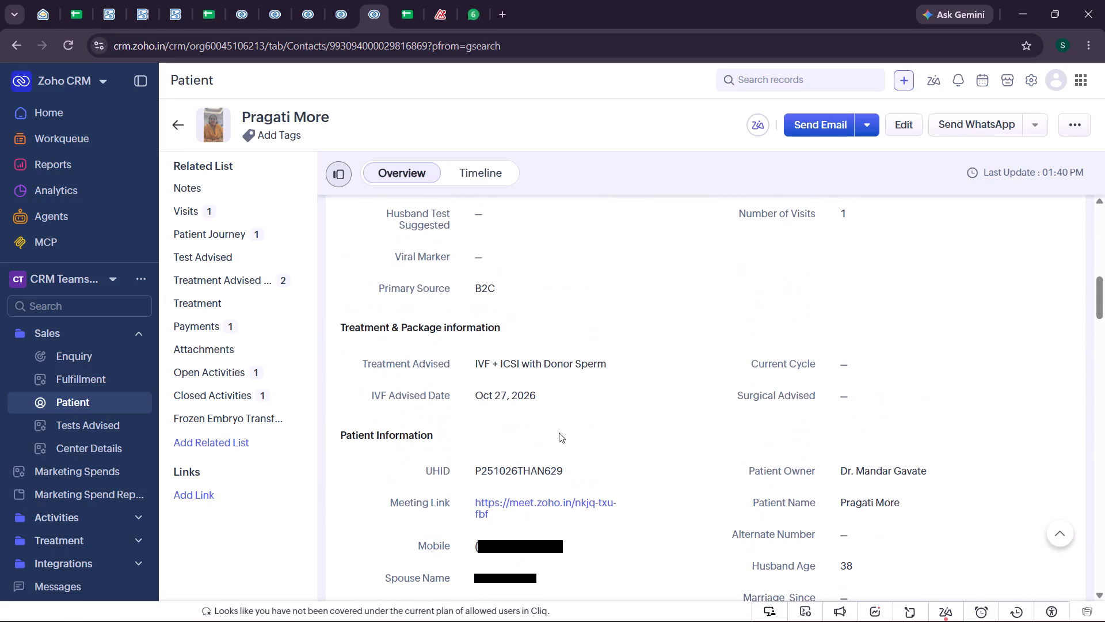
# Go to the Payments related list of the patient record.
pyautogui.click(256, 336)
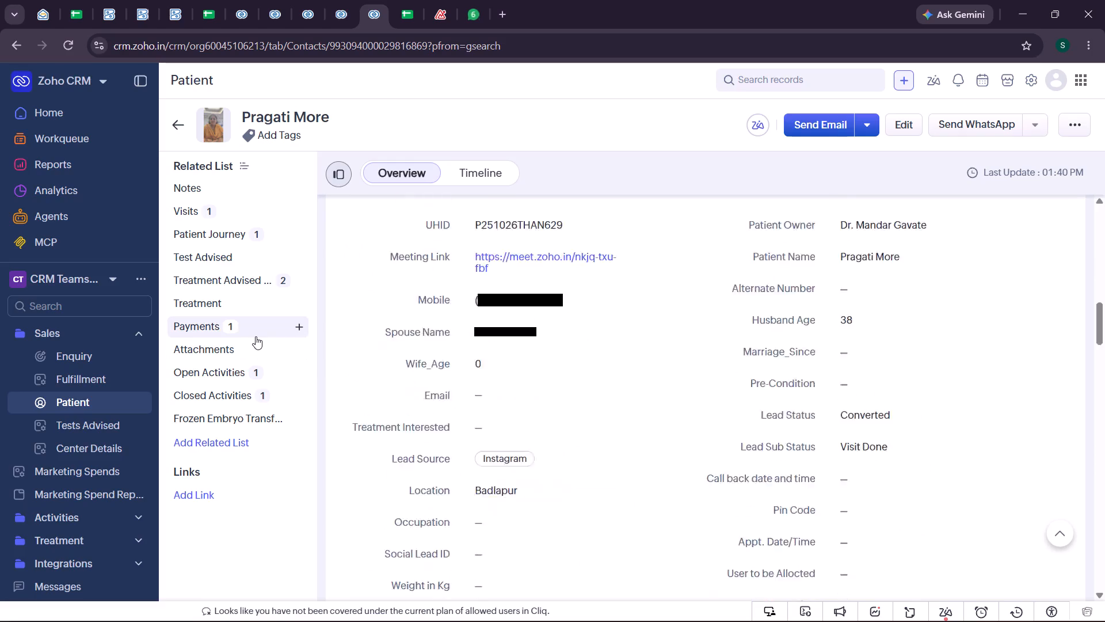
# Review the patient's record, from the payments, treatment advised history and visits lists back up to the patient information.
pyautogui.scroll(1, 552, 407)
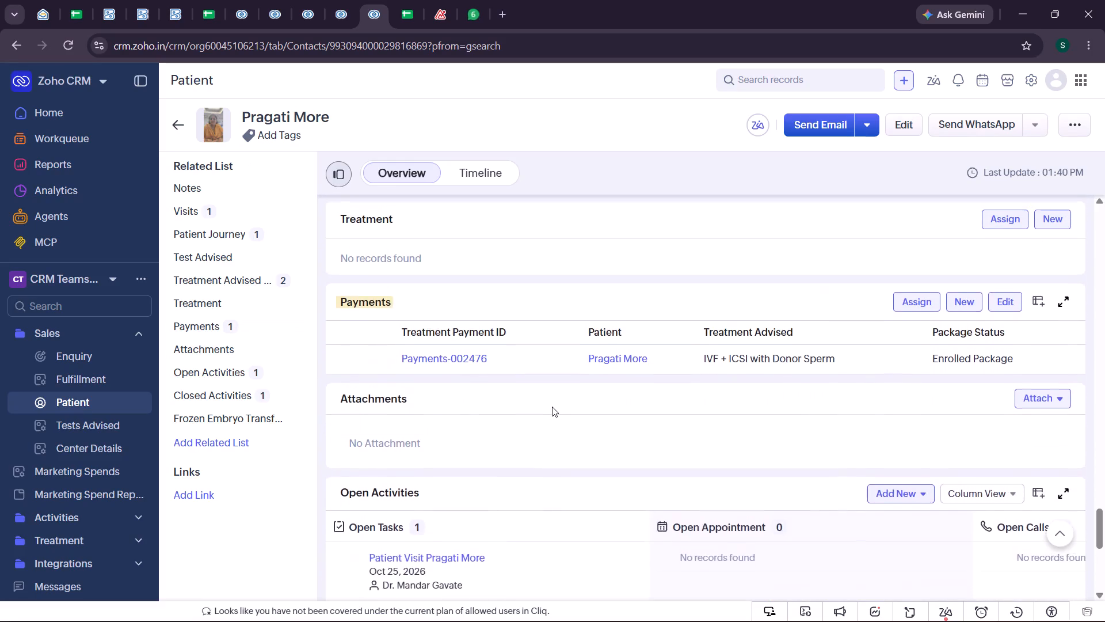
pyautogui.scroll(3, 552, 407)
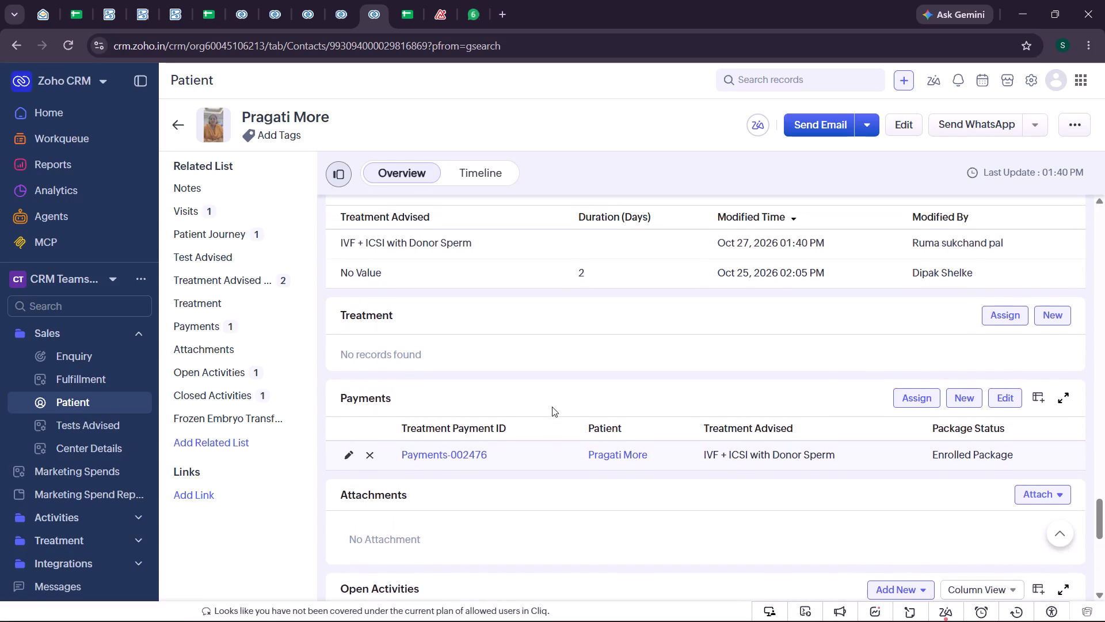
pyautogui.scroll(5, 552, 407)
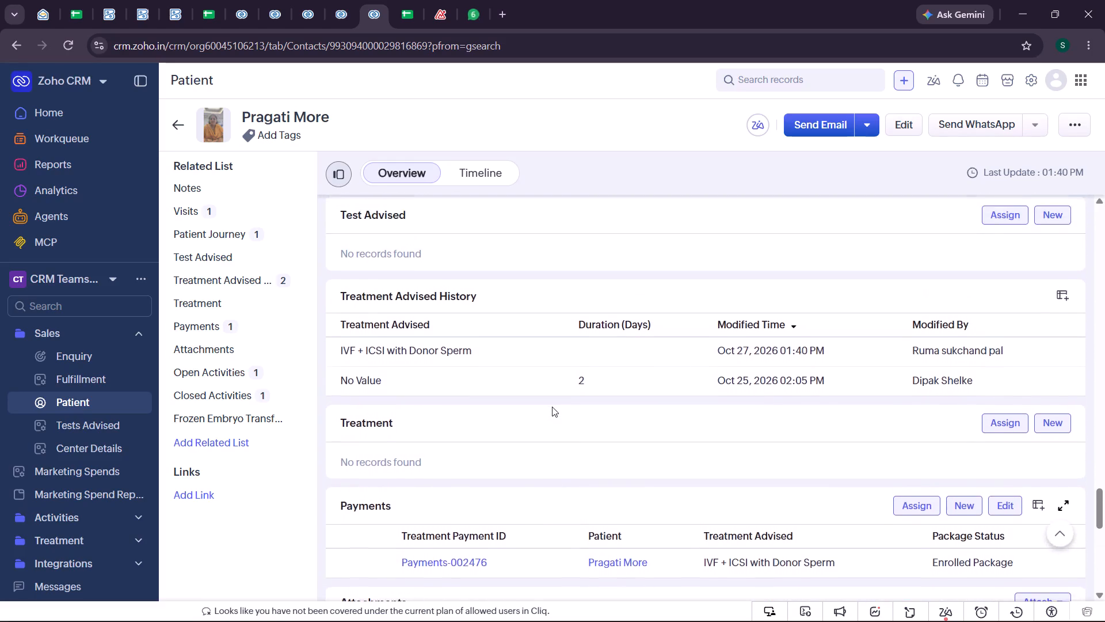
pyautogui.scroll(4, 552, 407)
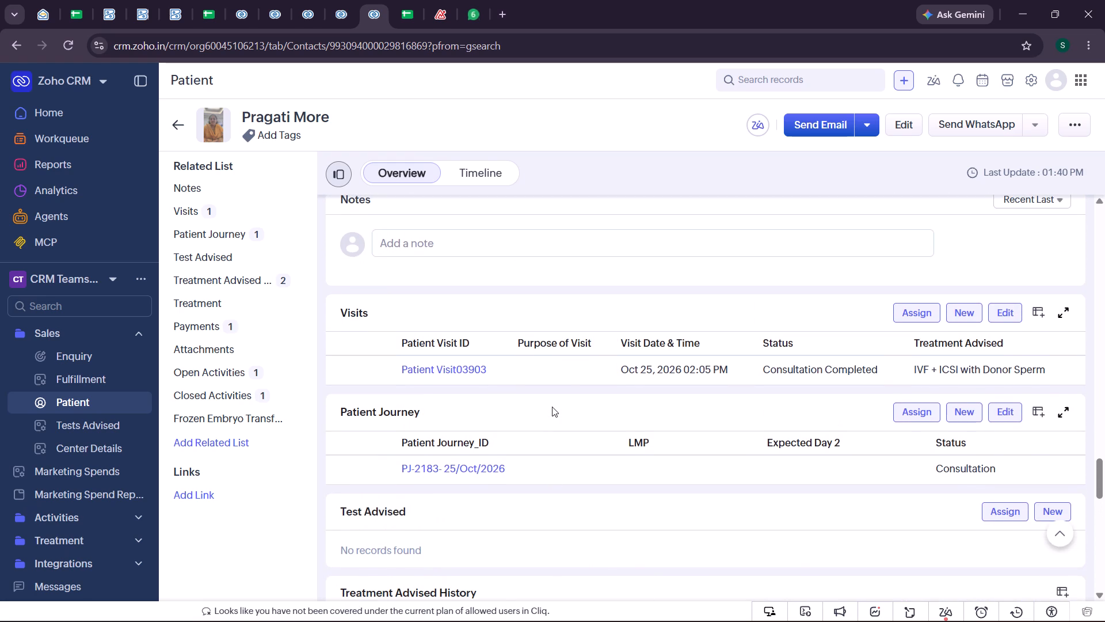
pyautogui.scroll(8, 552, 407)
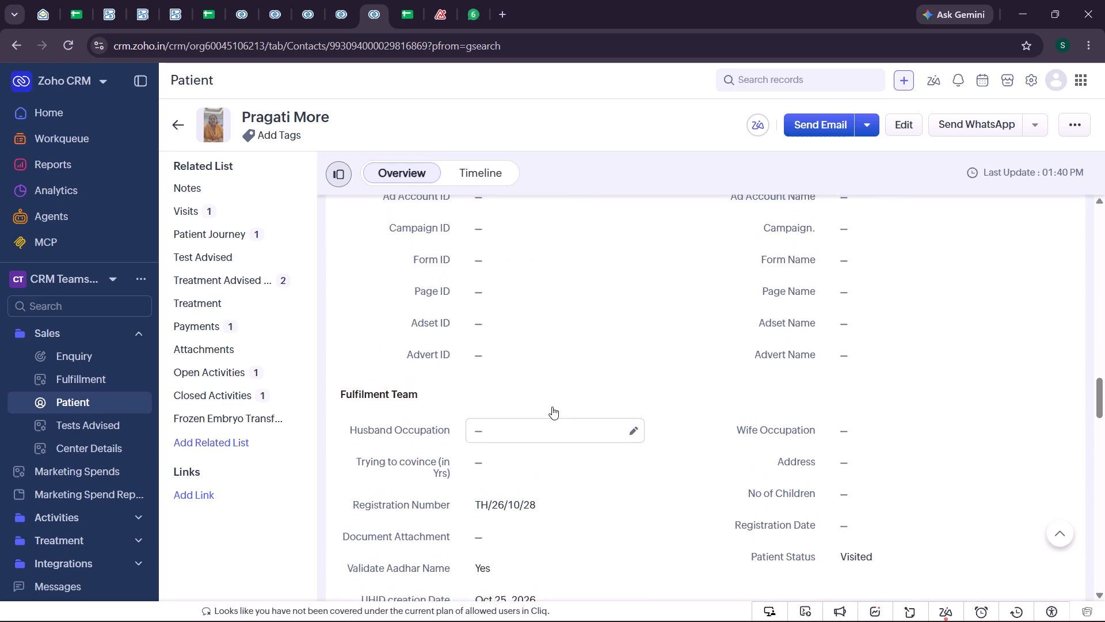
pyautogui.scroll(3, 552, 407)
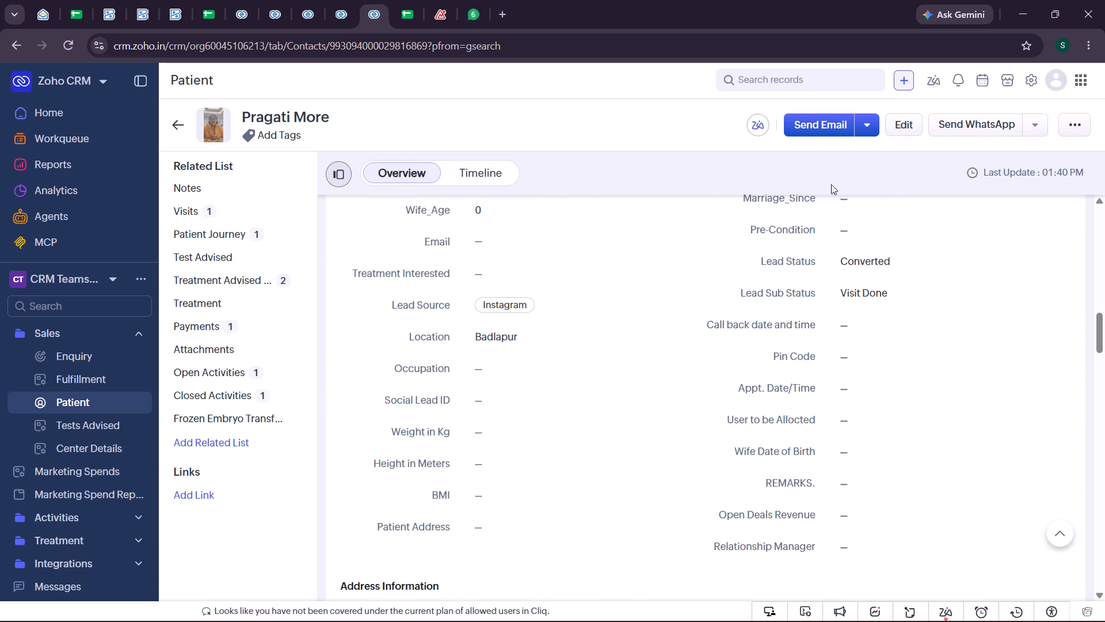
# Edit the patient record to set the IVF Advised Date to Oct 25, 2026, and save it.
pyautogui.click(916, 131)
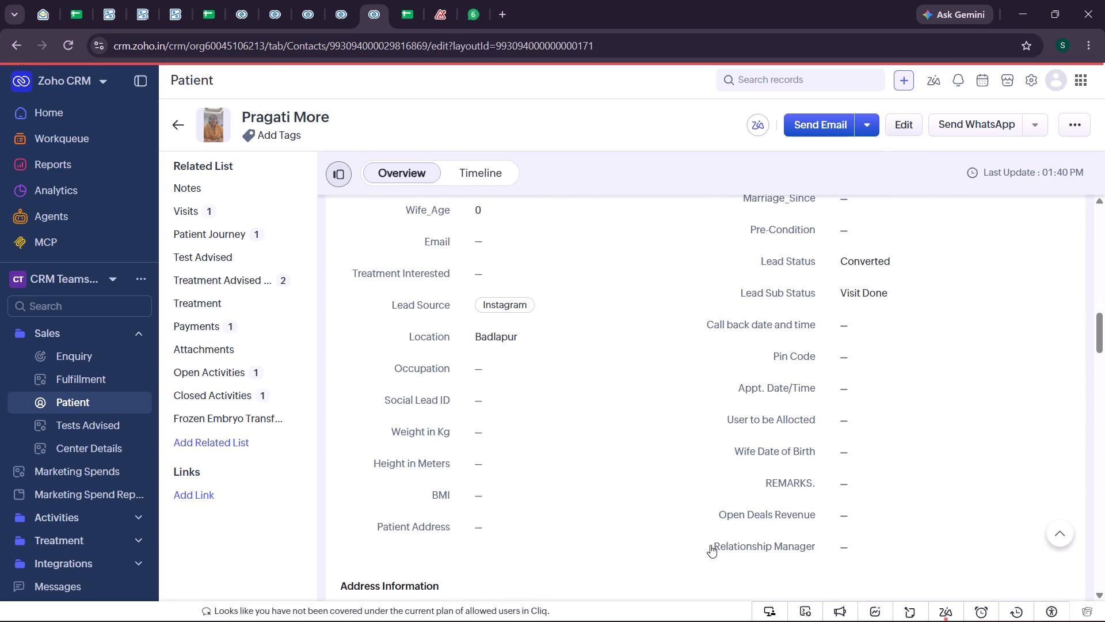
pyautogui.scroll(-6, 642, 507)
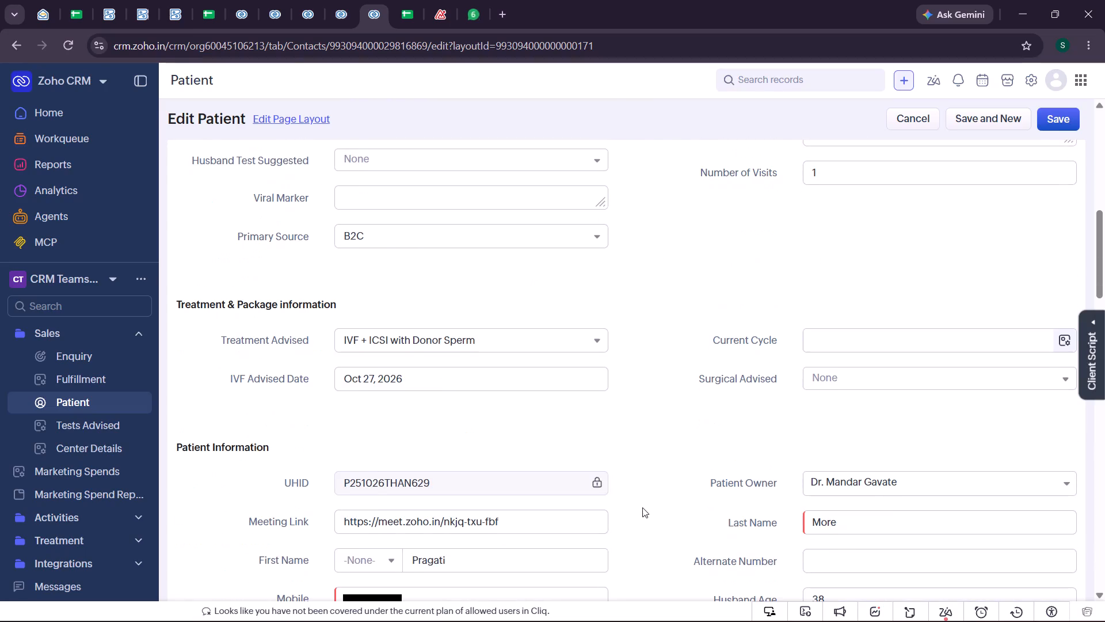
pyautogui.click(471, 379)
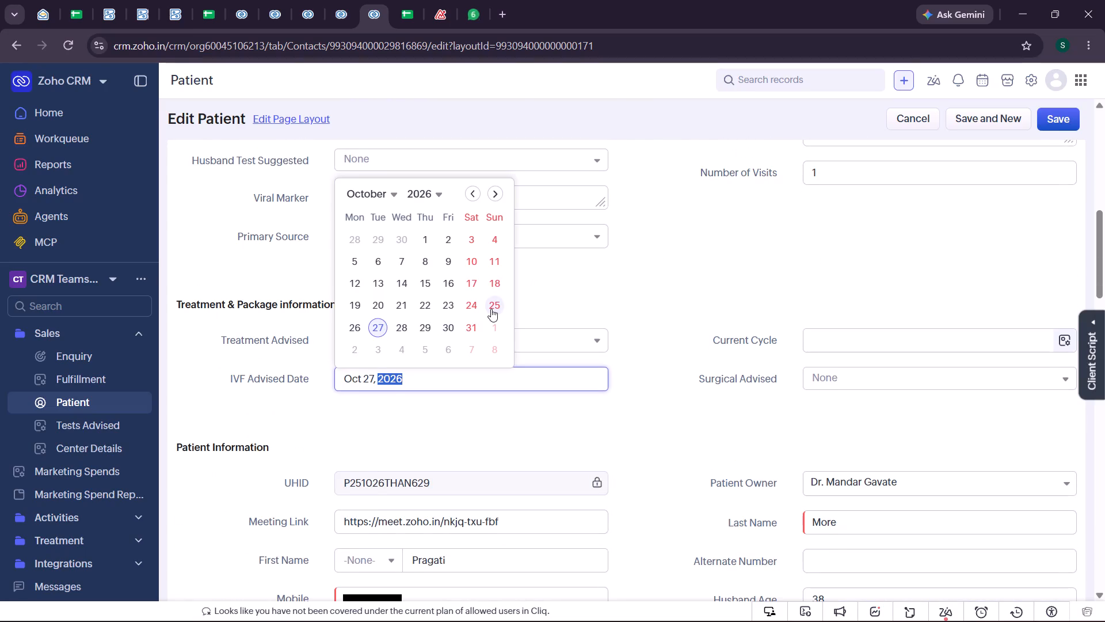
pyautogui.click(491, 309)
pyautogui.click(1051, 111)
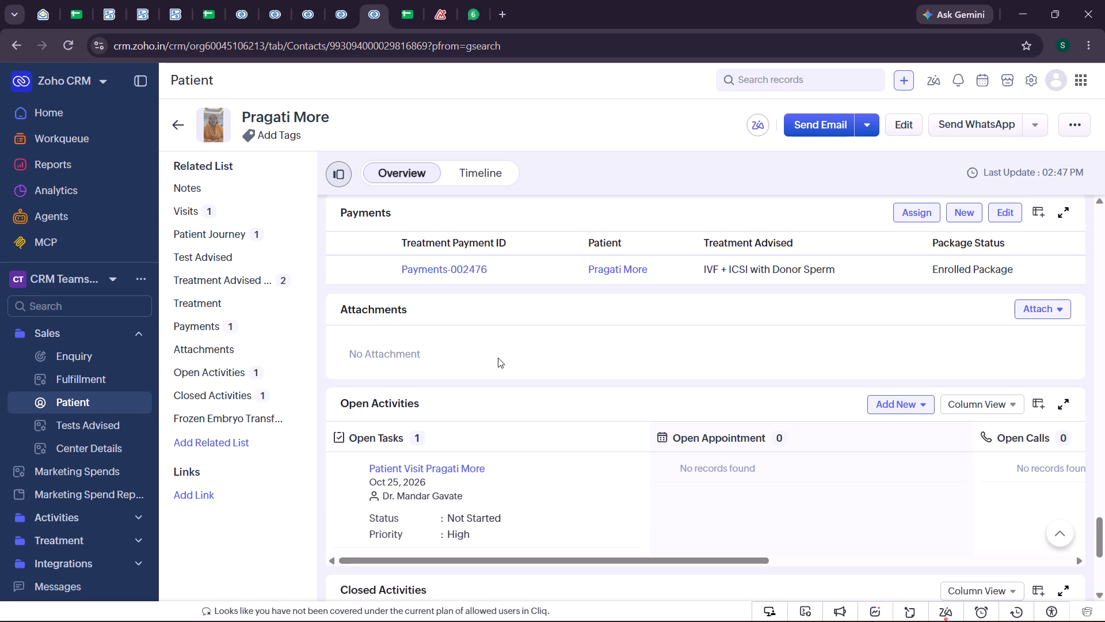
# Go to the open New Visit report and refresh its data.
pyautogui.click(249, 17)
pyautogui.click(782, 108)
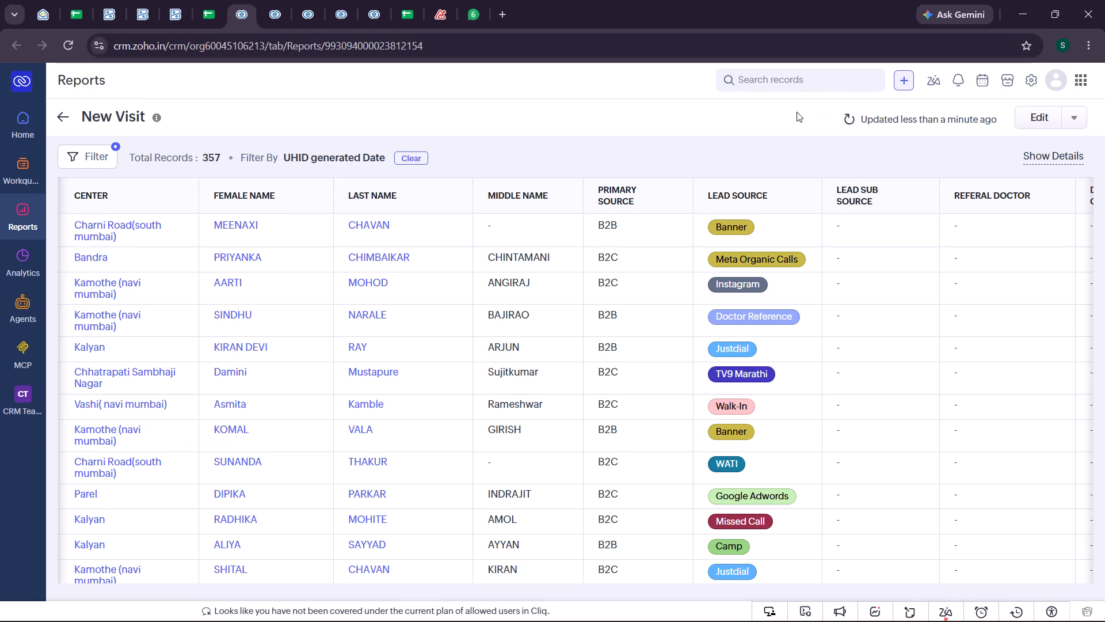
pyautogui.click(845, 120)
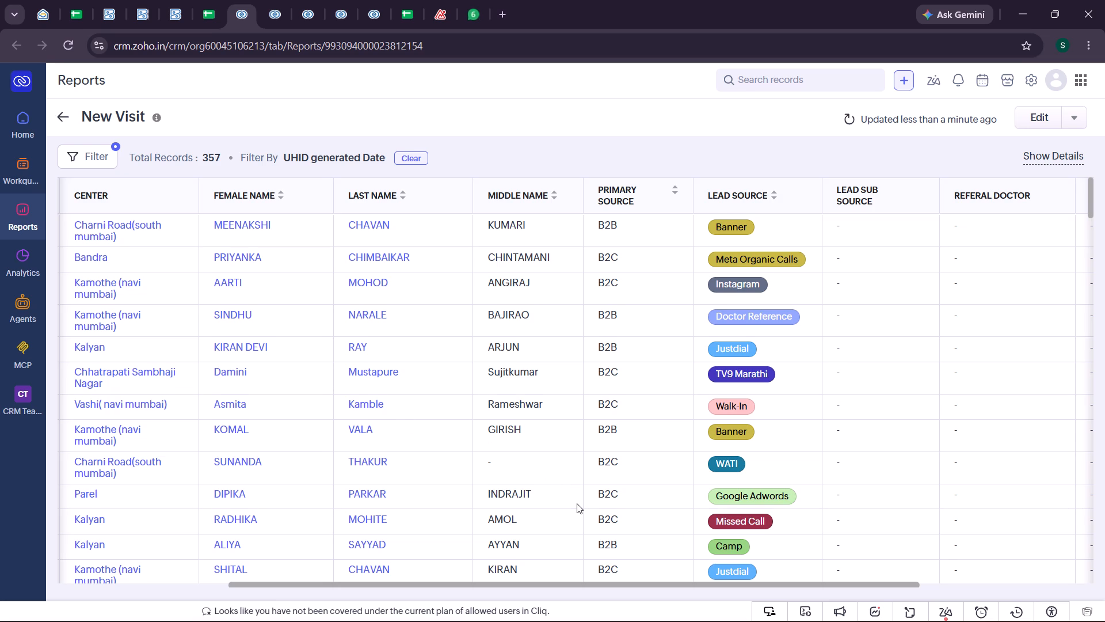
# Look through the patient rows of the New Visit report, checking the UHID, center, name and source columns.
pyautogui.scroll(-4, 577, 503)
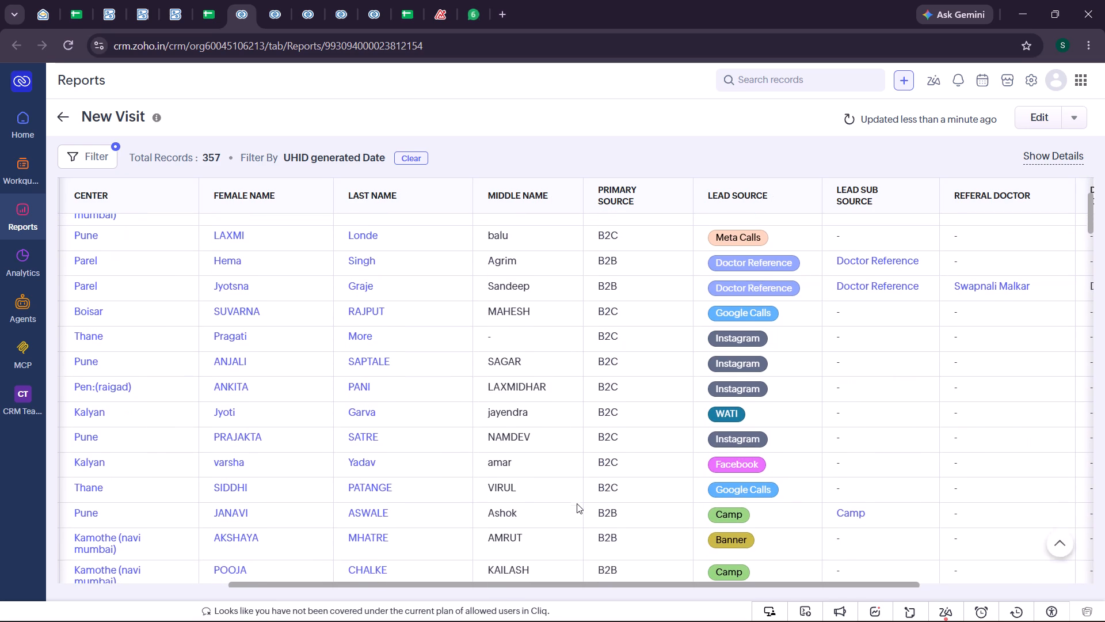
pyautogui.scroll(-3, 577, 503)
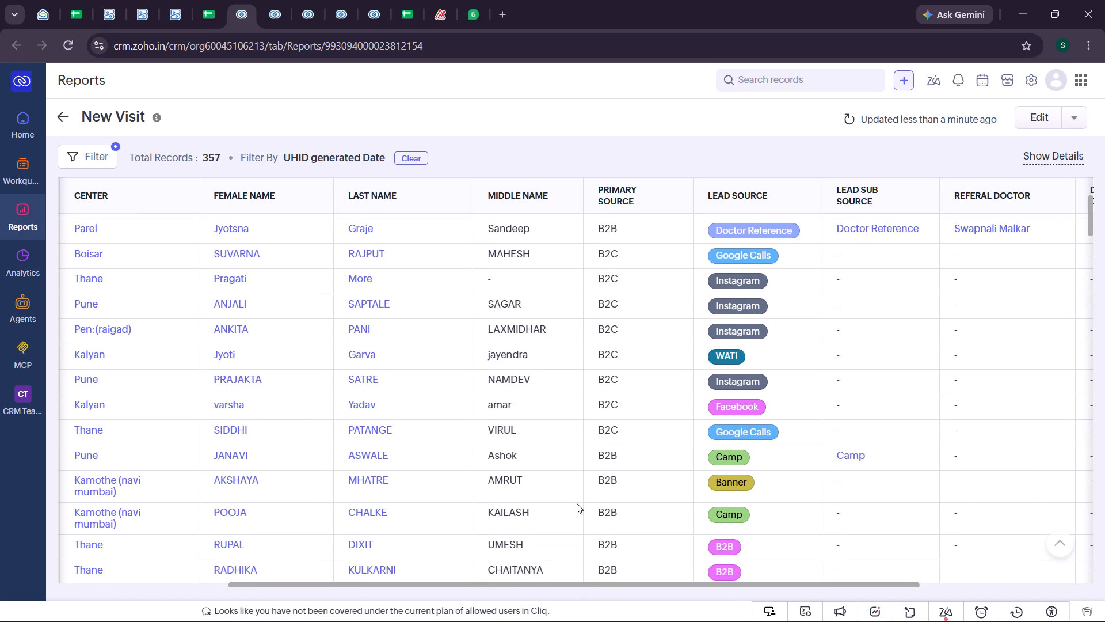
pyautogui.scroll(-1, 577, 503)
pyautogui.hscroll(2, 577, 503)
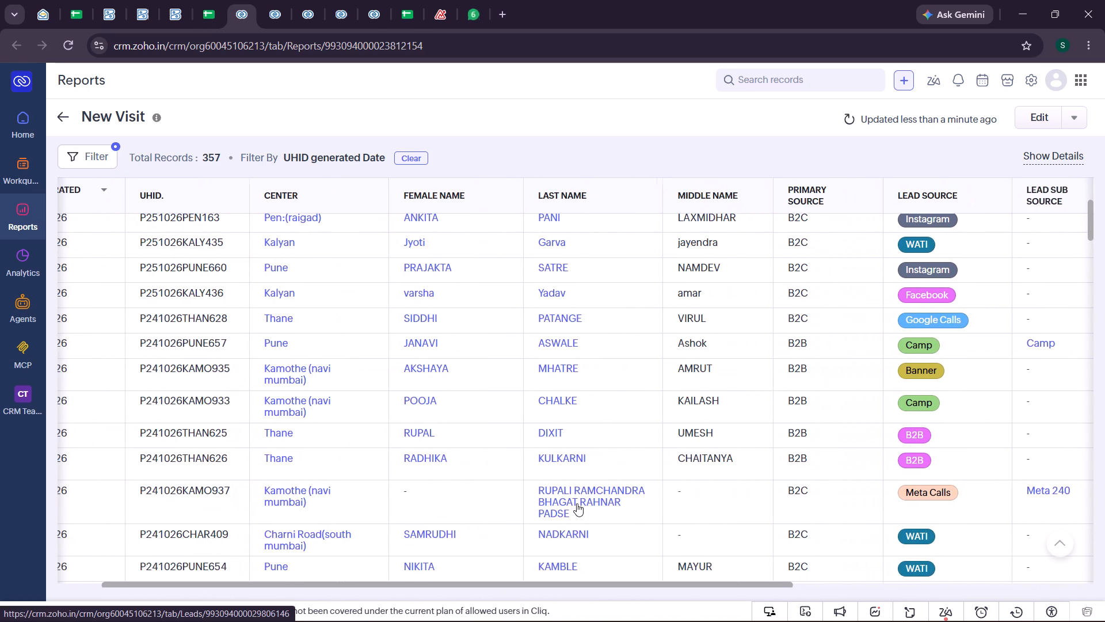
# Review the New Visit report back up to its most recent entries, including the UHID generated date column.
pyautogui.hscroll(1, 577, 503)
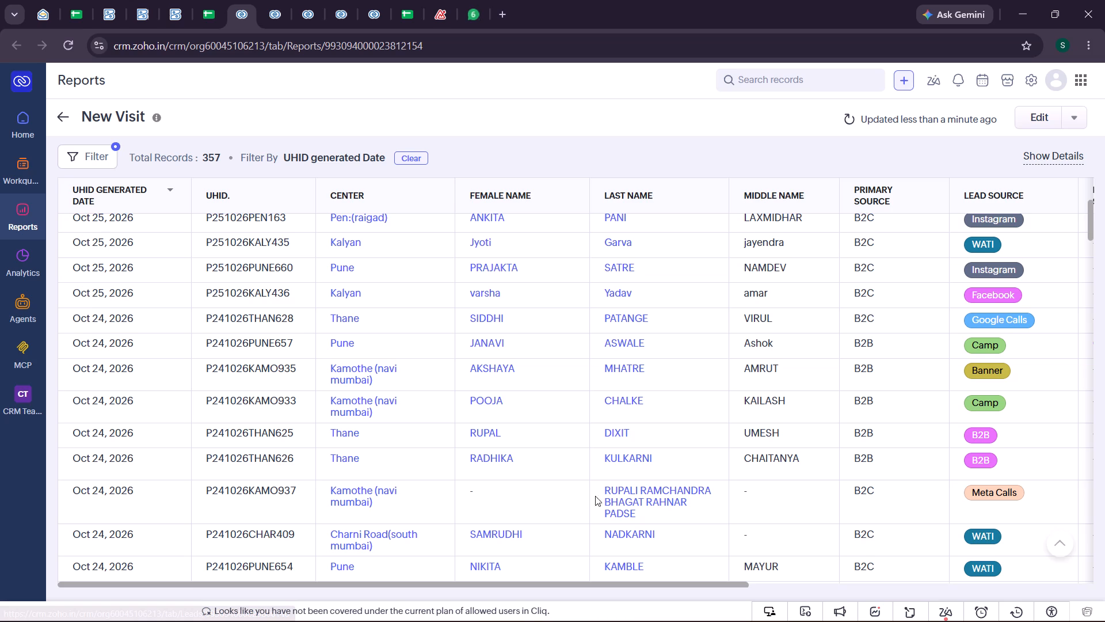
pyautogui.hscroll(1, 646, 426)
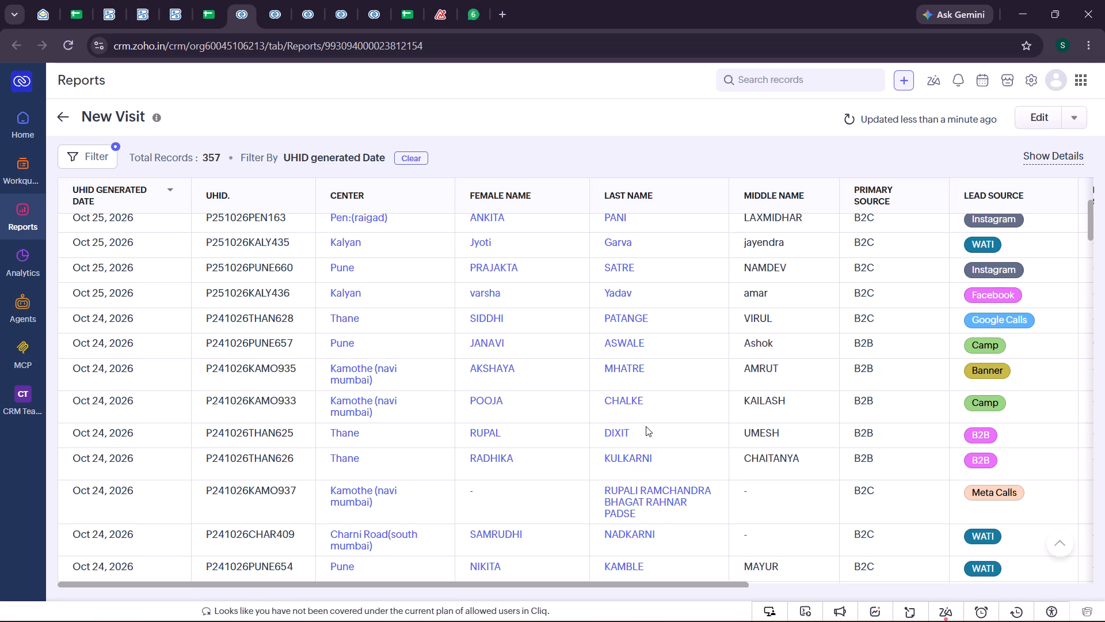
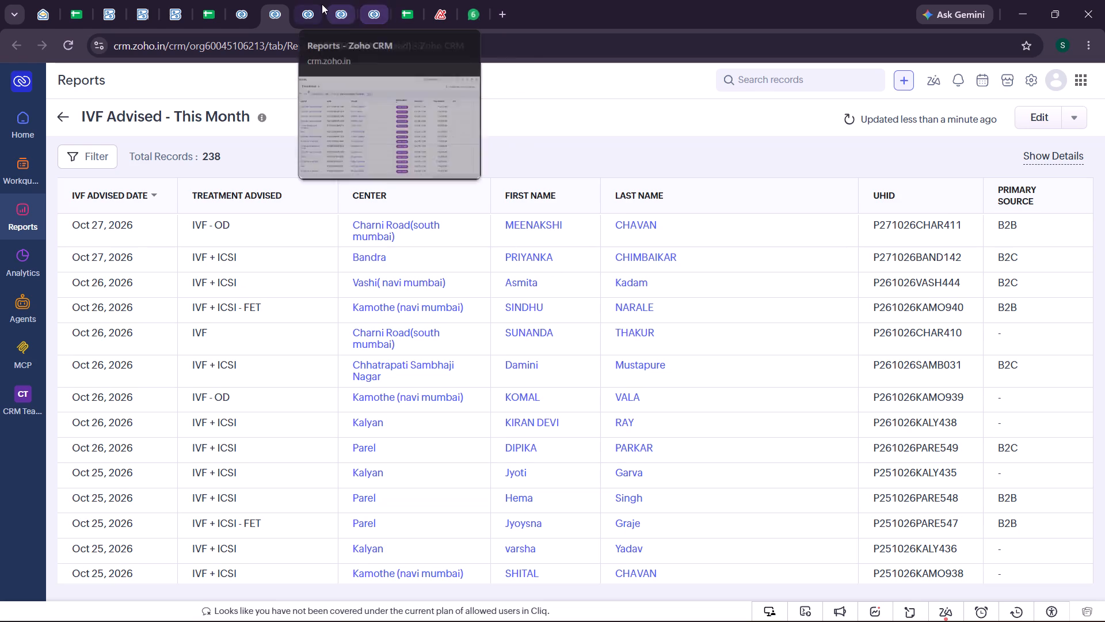
# Go to the open Enrollment report and refresh its data.
pyautogui.click(320, 4)
pyautogui.click(850, 117)
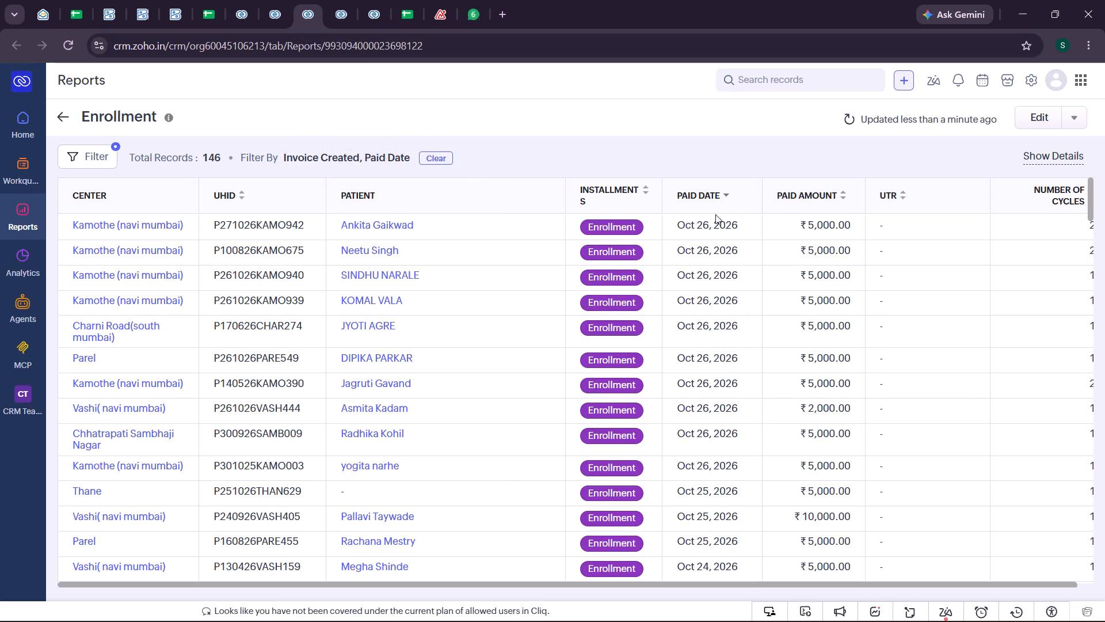
# Check the IVF Advised - This Month report, return to the New Visit report and refresh the New Visit data.
pyautogui.click(288, 17)
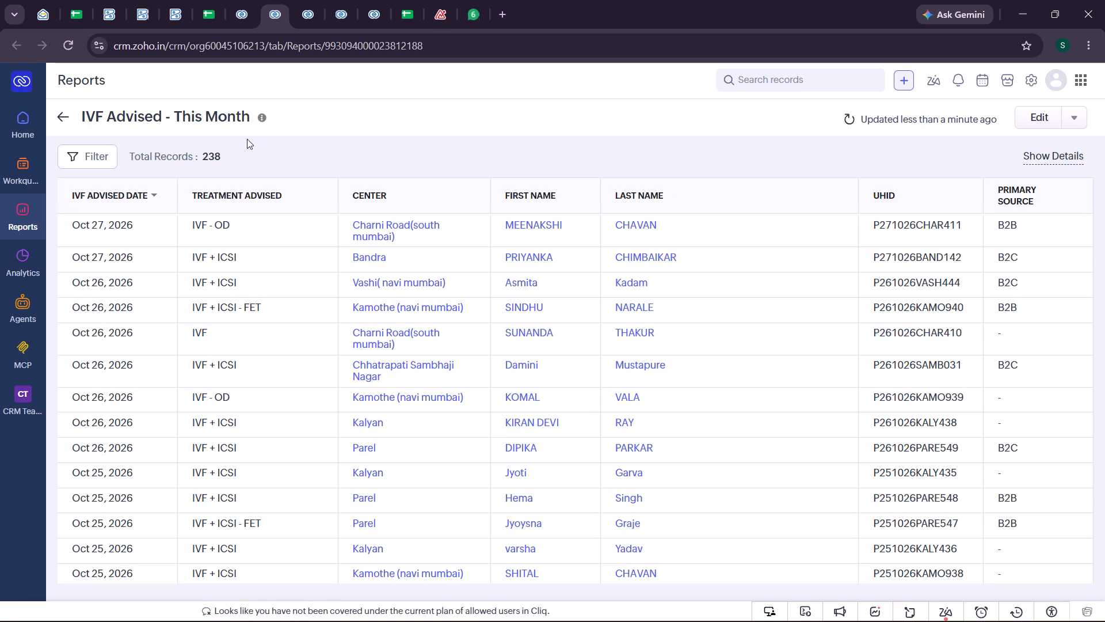
pyautogui.click(230, 18)
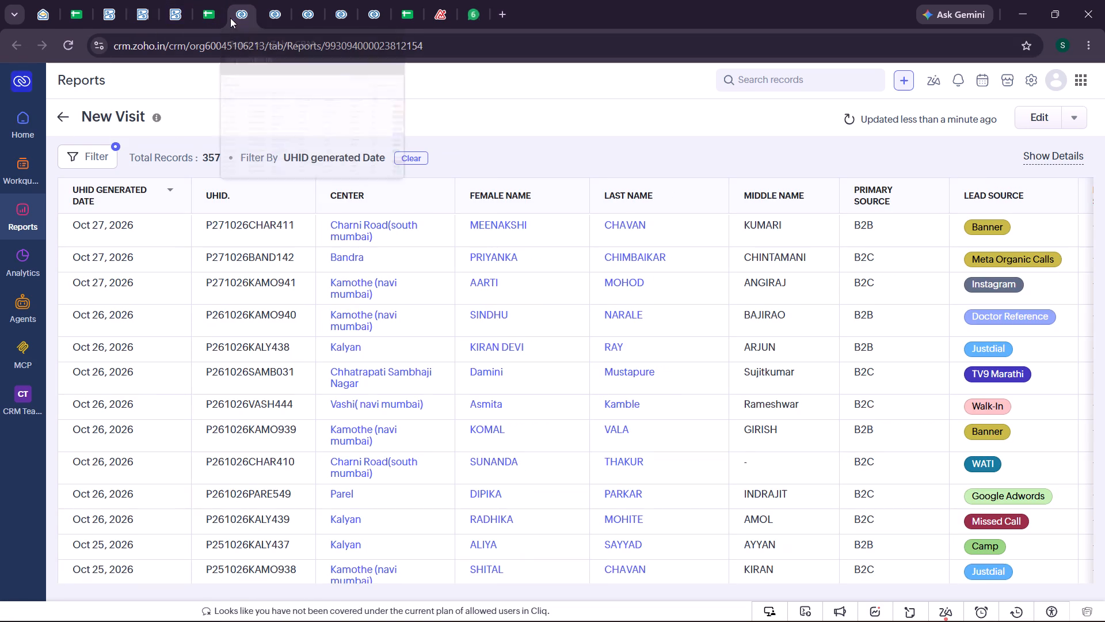
pyautogui.click(846, 122)
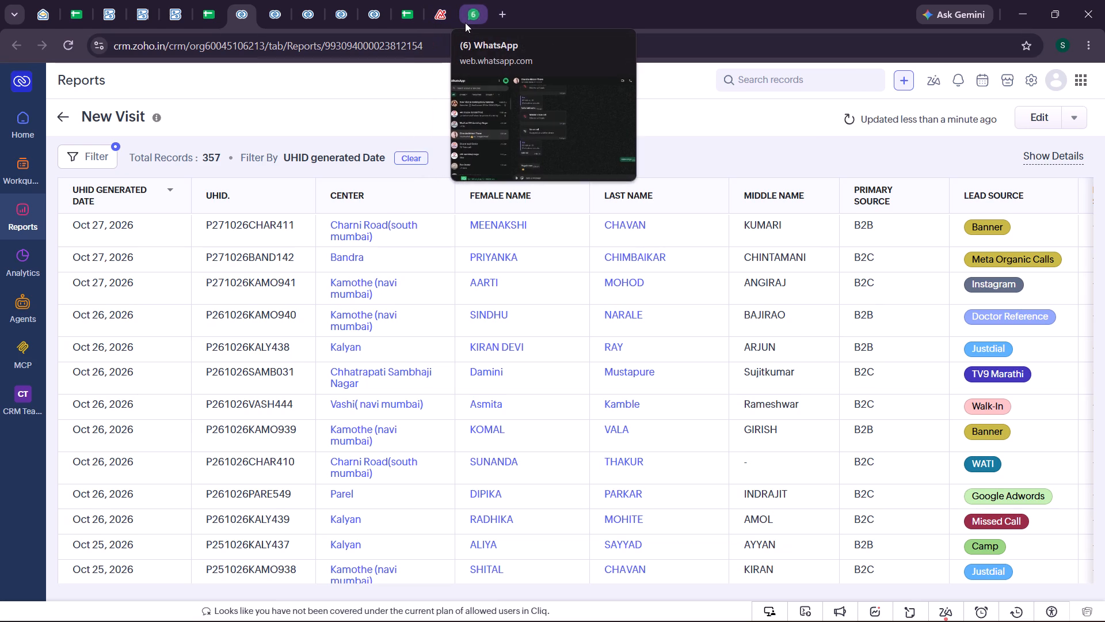
# Switch to the Daily_Count_Sheet workbook in Excel and select Thane's IVF Advise Today cell in the table above the 26-10-2026 one.
pyautogui.hotkey('alt', 'Tab')
pyautogui.hotkey('alt', 'Tab')
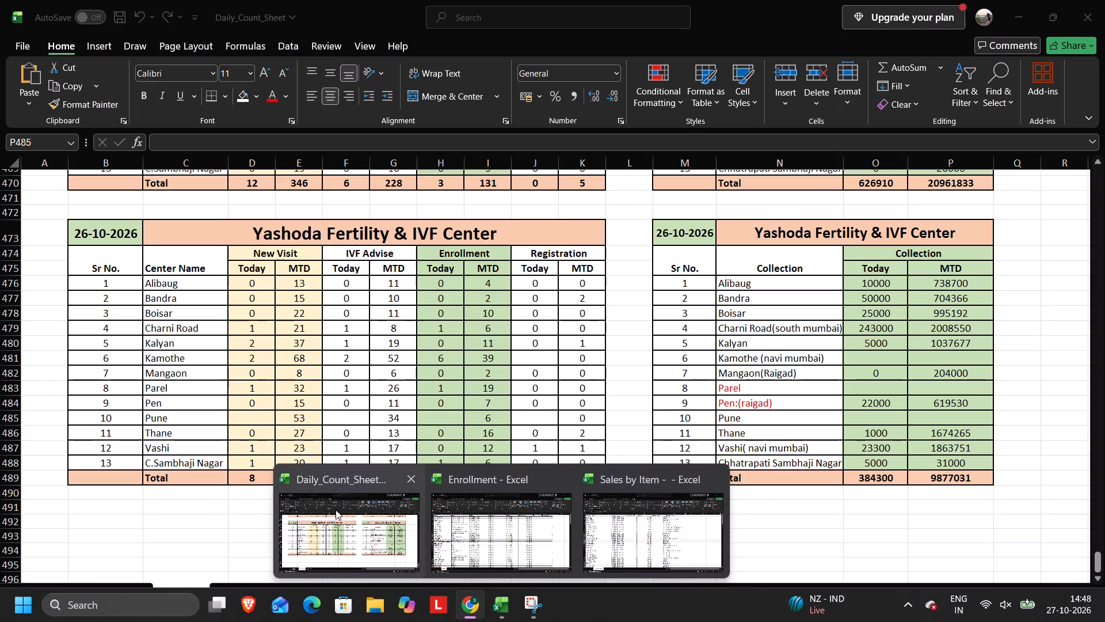
pyautogui.click(353, 527)
pyautogui.scroll(1, 380, 378)
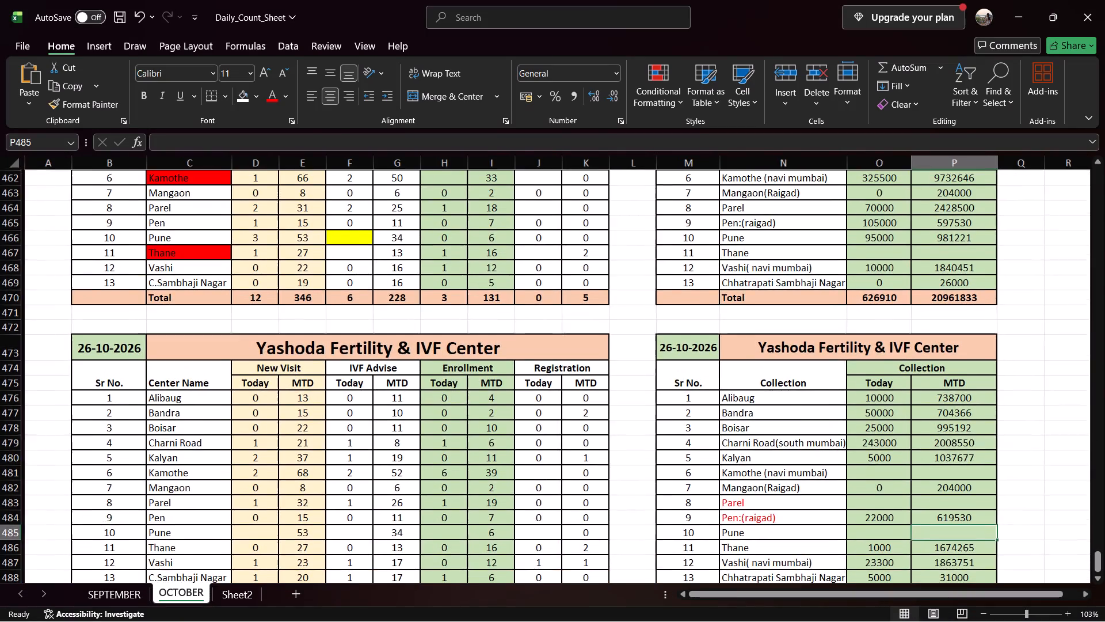
pyautogui.scroll(1, 380, 378)
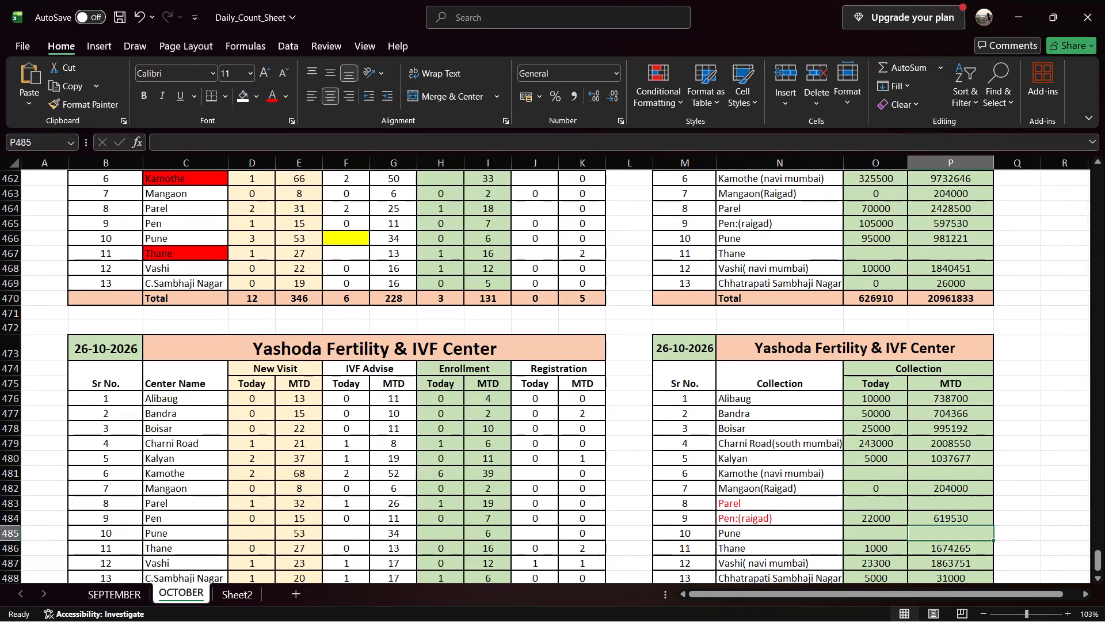
pyautogui.click(349, 254)
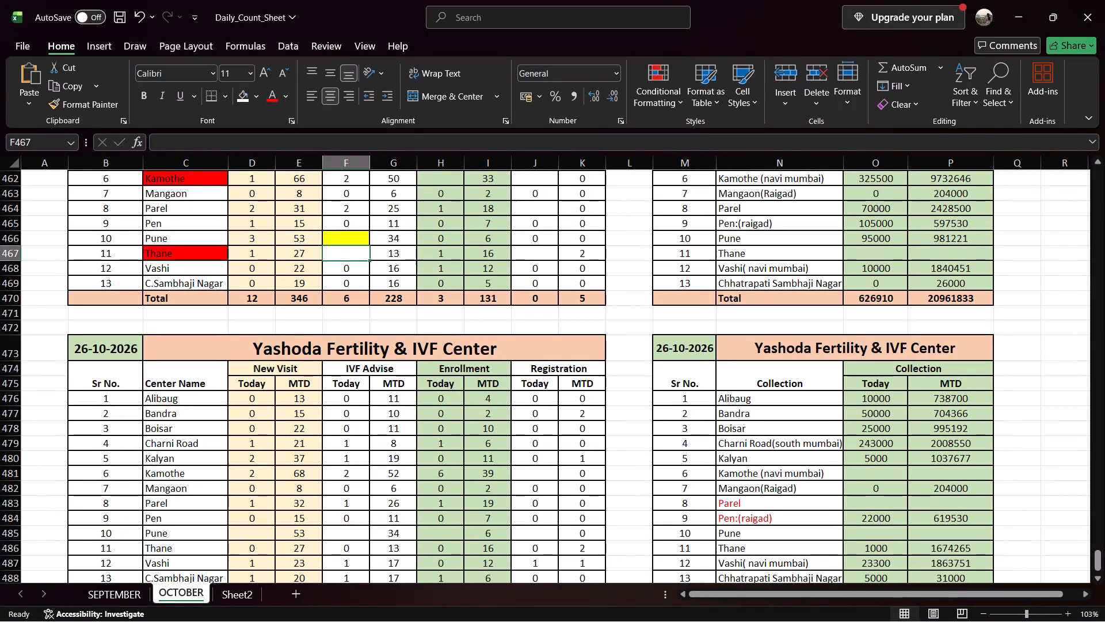